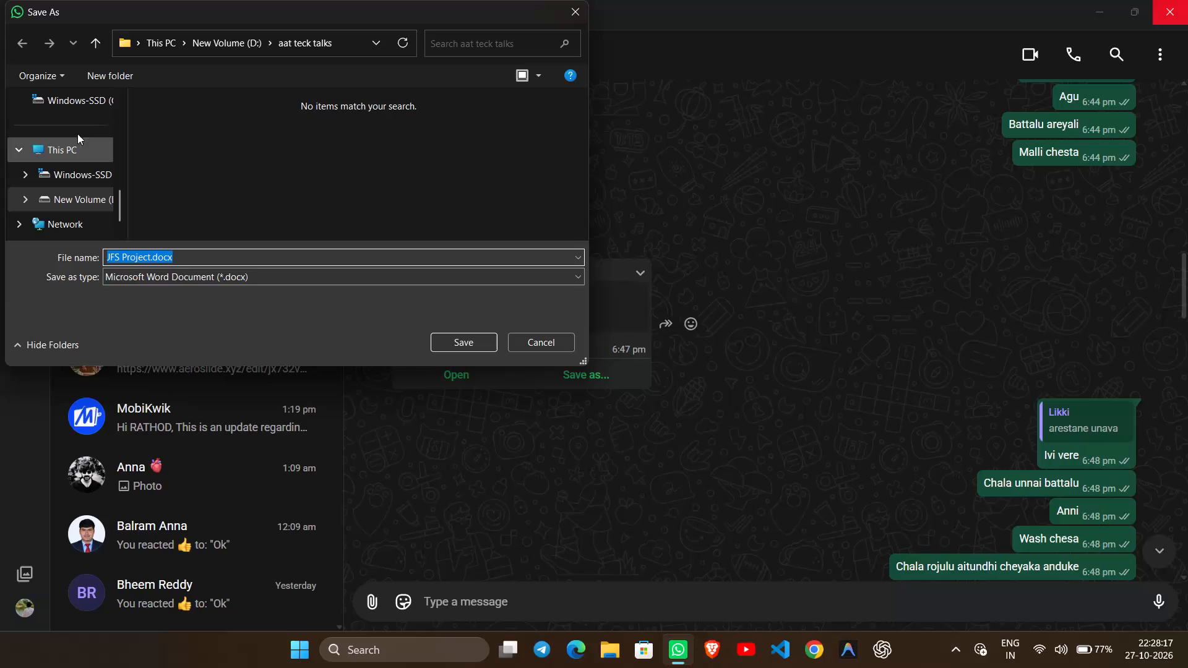
Choose the Desktop folder as the save location for JFS Project.docx.
scroll(79, 108, up, 10)
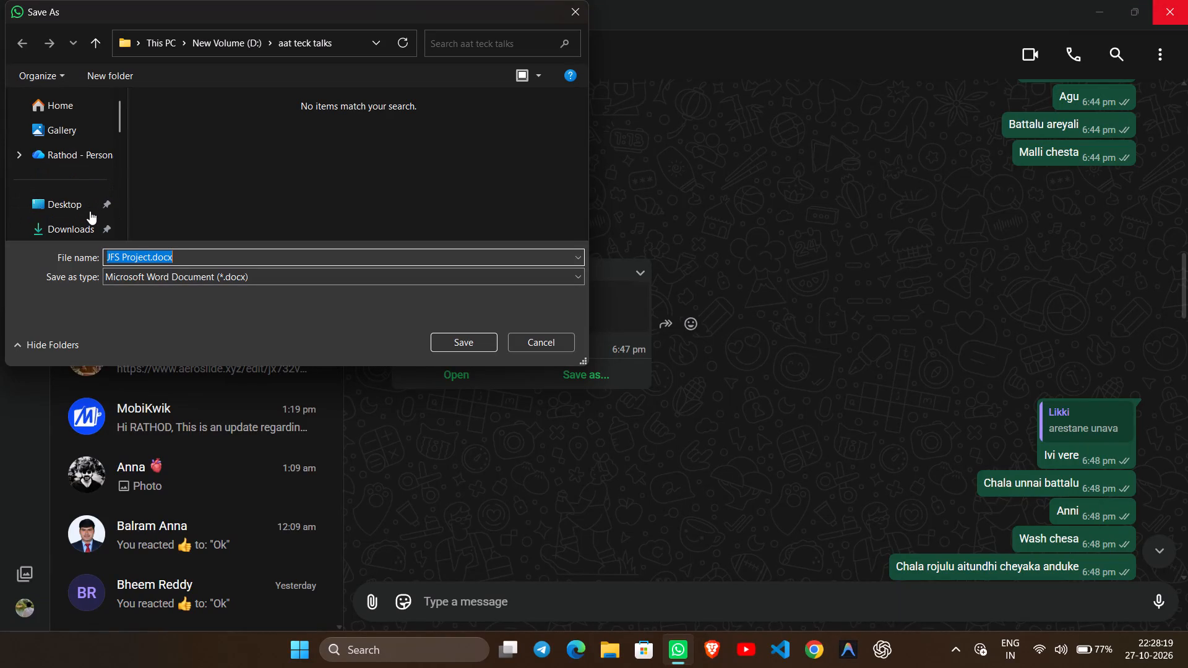
click(83, 205)
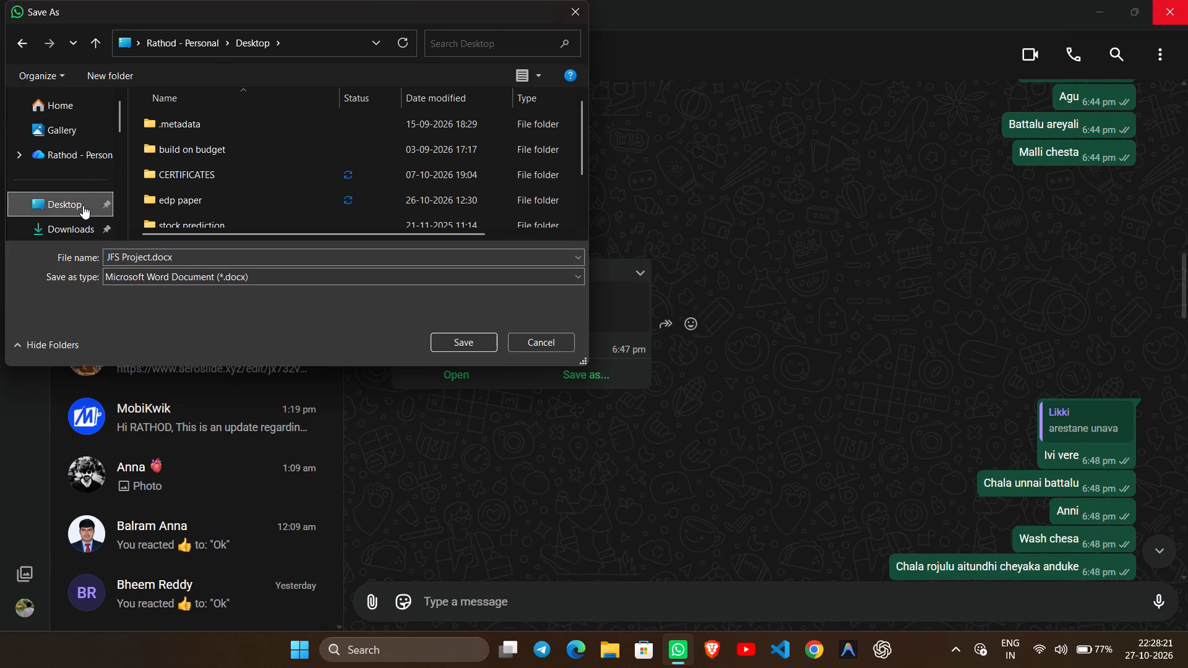
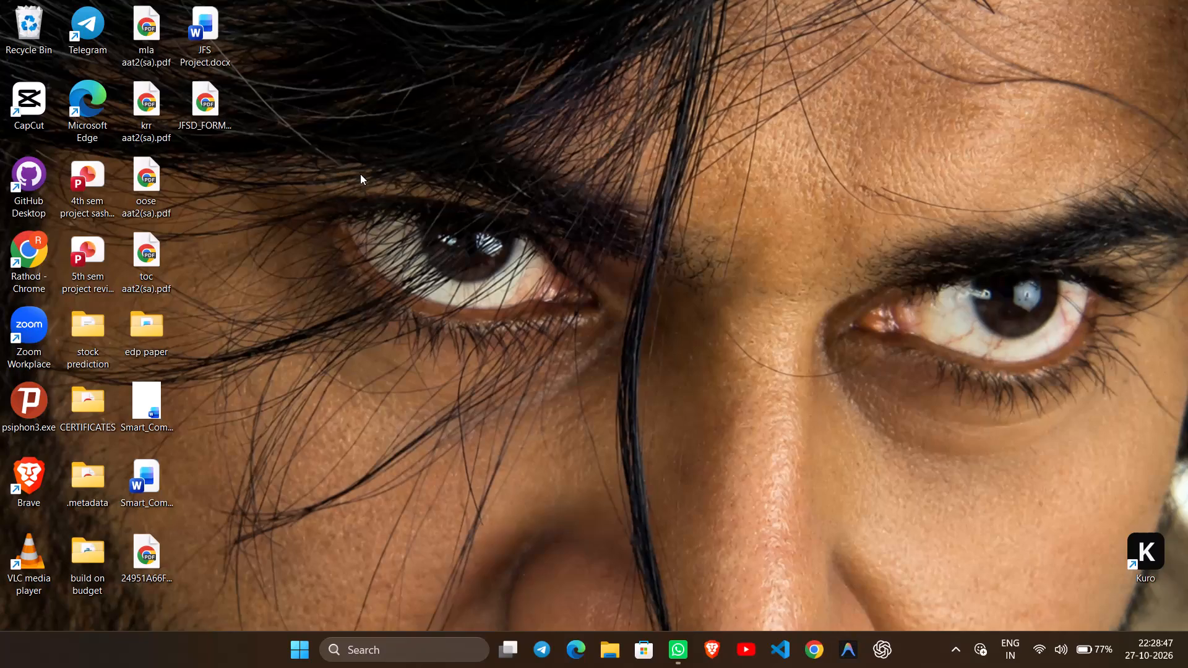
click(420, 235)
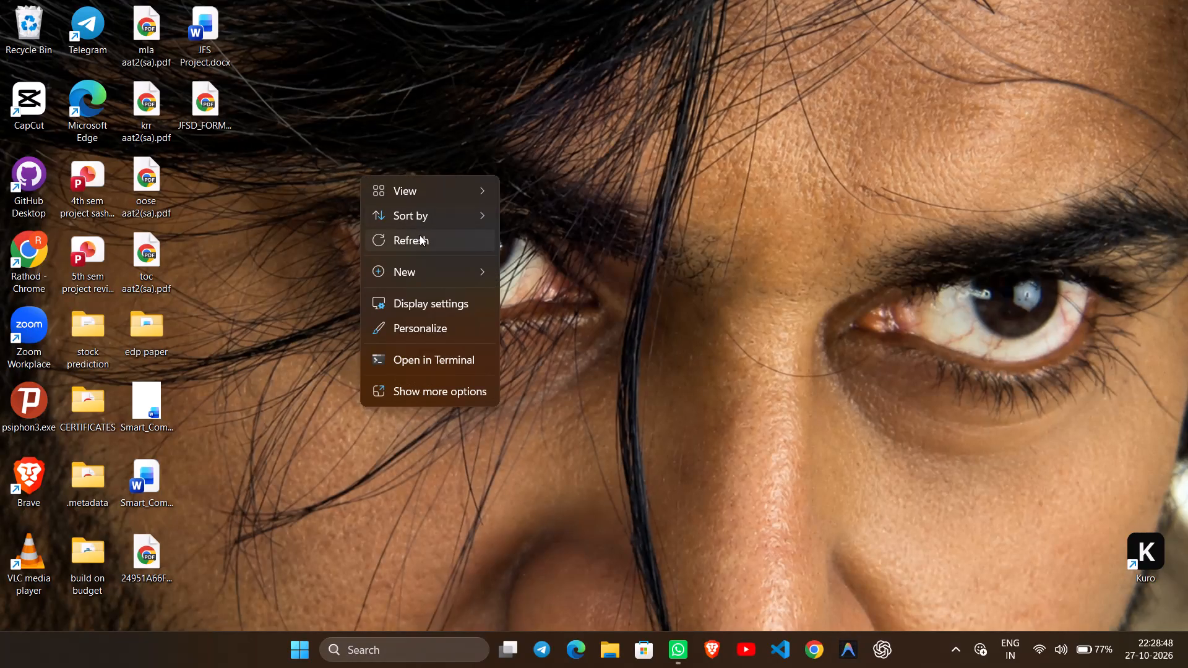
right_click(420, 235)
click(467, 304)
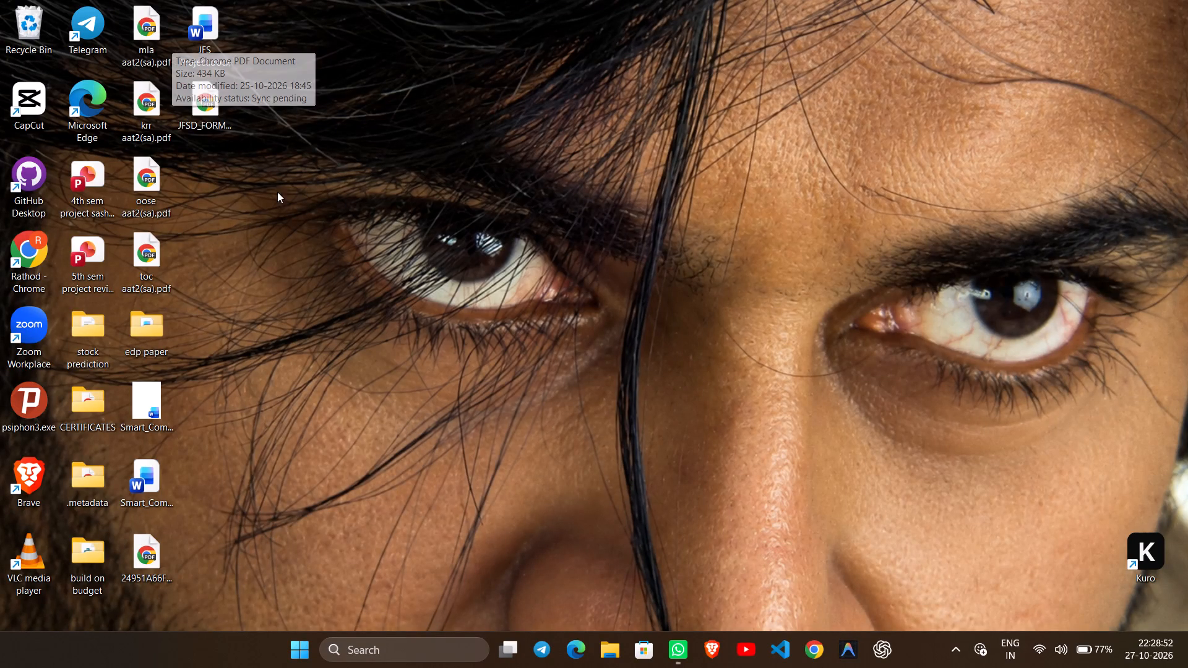
Open JFSD_FORMAT.pdf from the desktop in a maximized window.
double_click(207, 98)
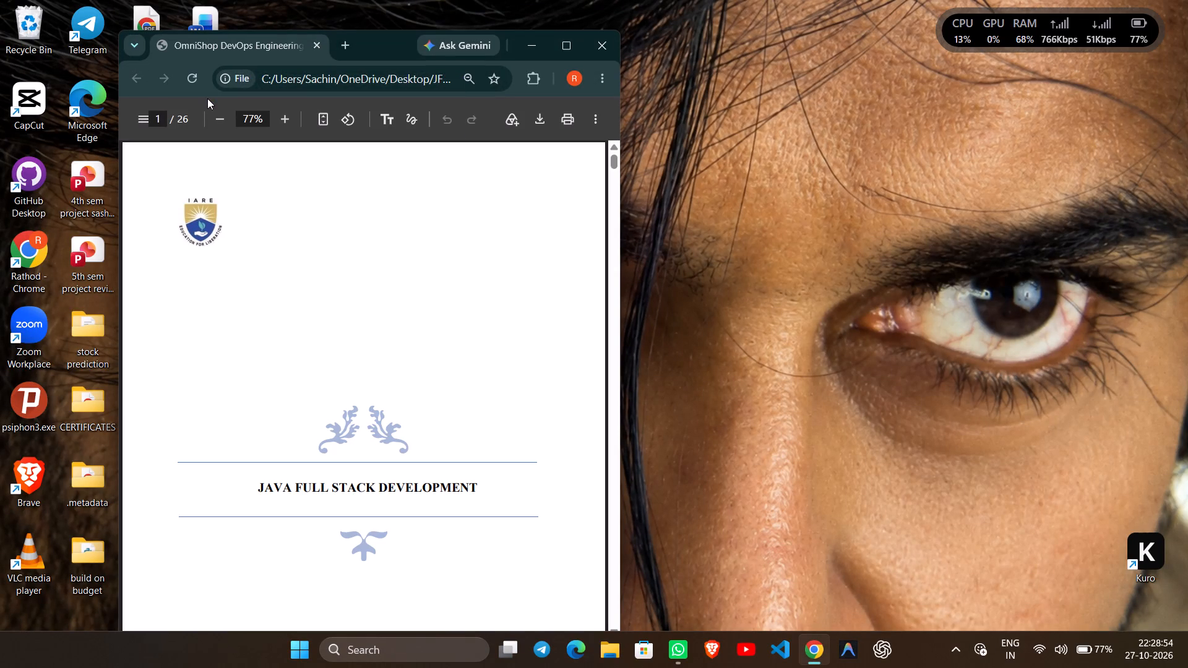
click(566, 45)
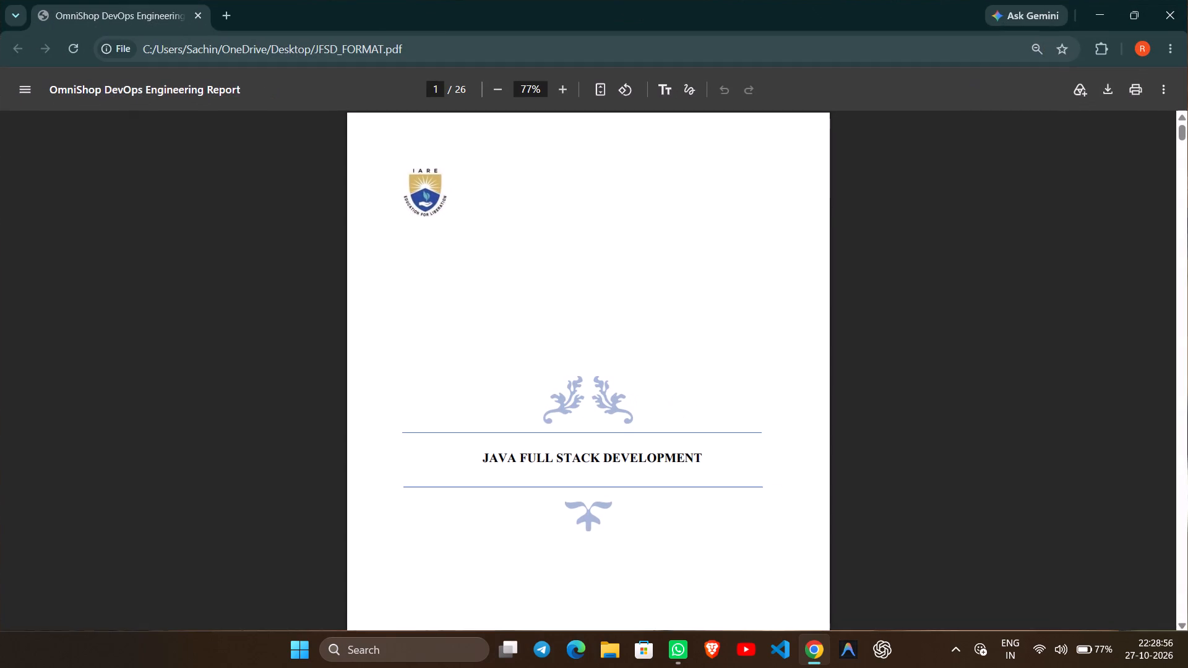
Examine the cover, project title and institute pages at the start of the JFSD_FORMAT.pdf report format.
scroll(669, 360, down, 3)
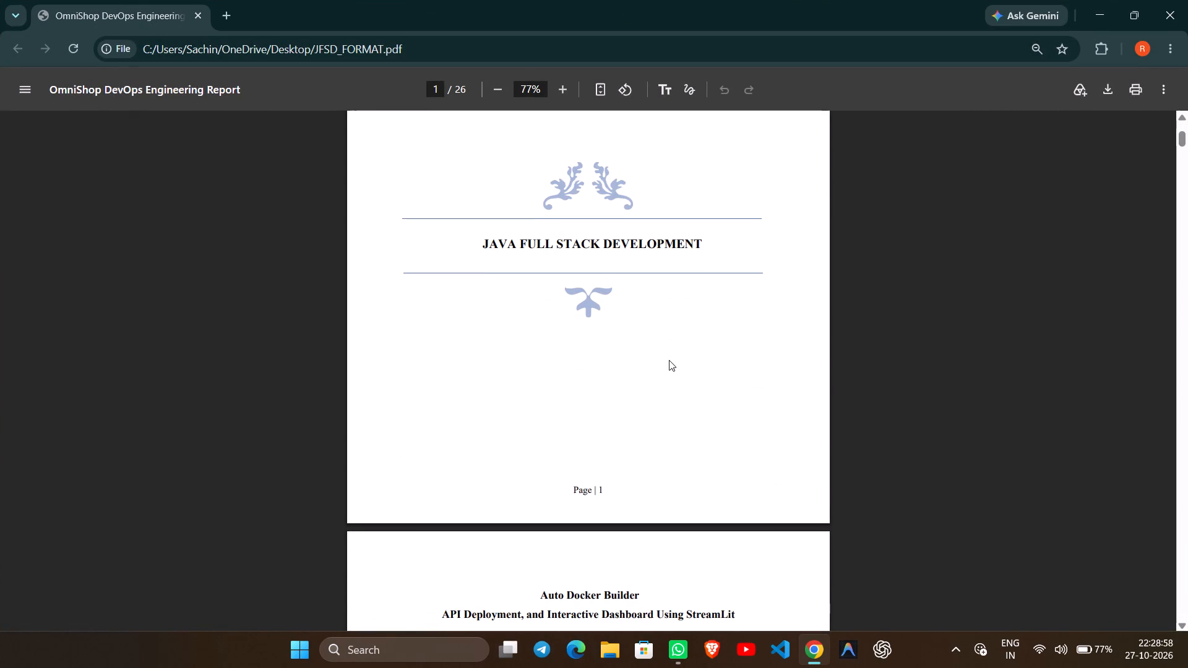
scroll(669, 360, down, 3)
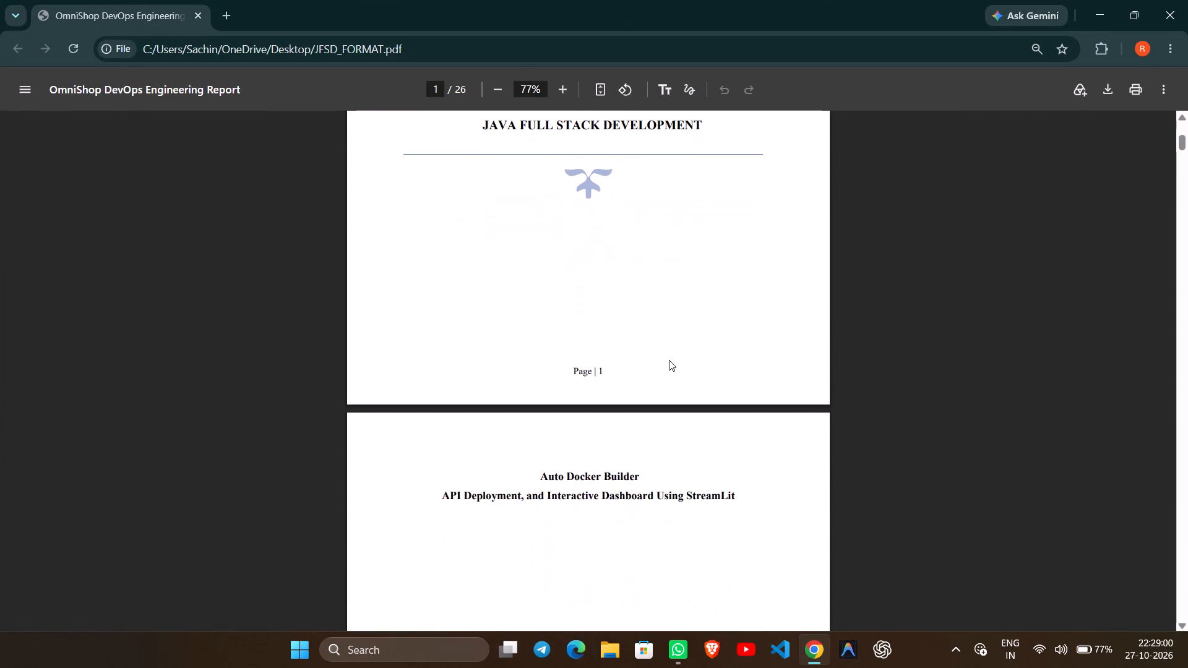
scroll(669, 360, down, 4)
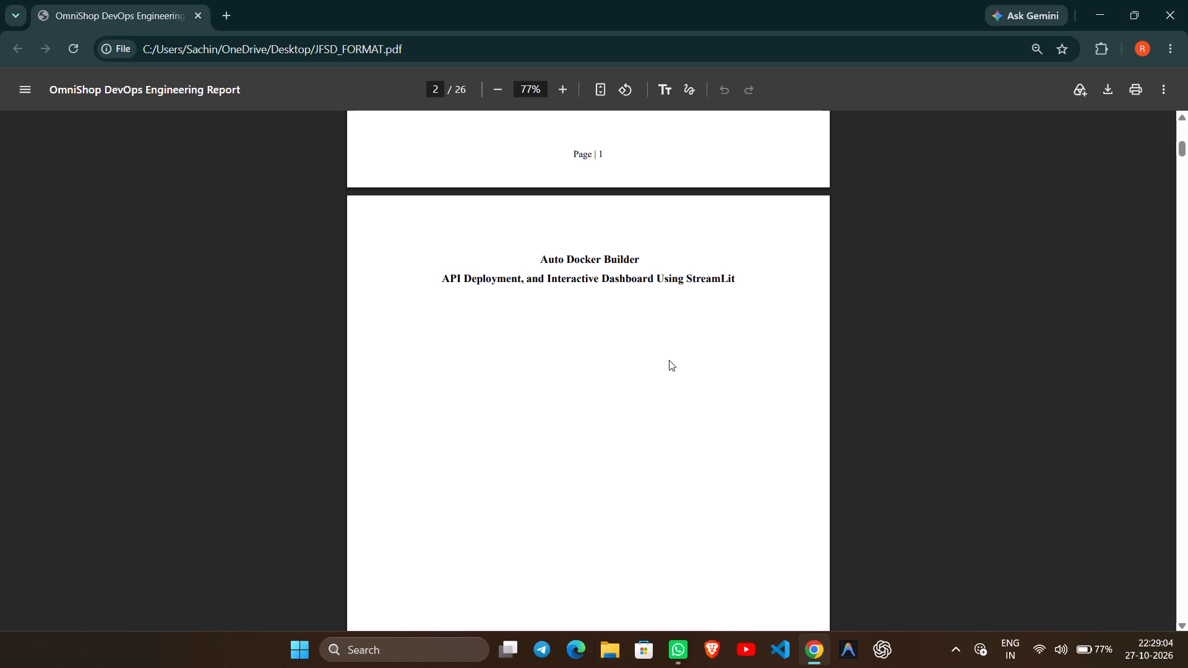
scroll(669, 360, down, 1)
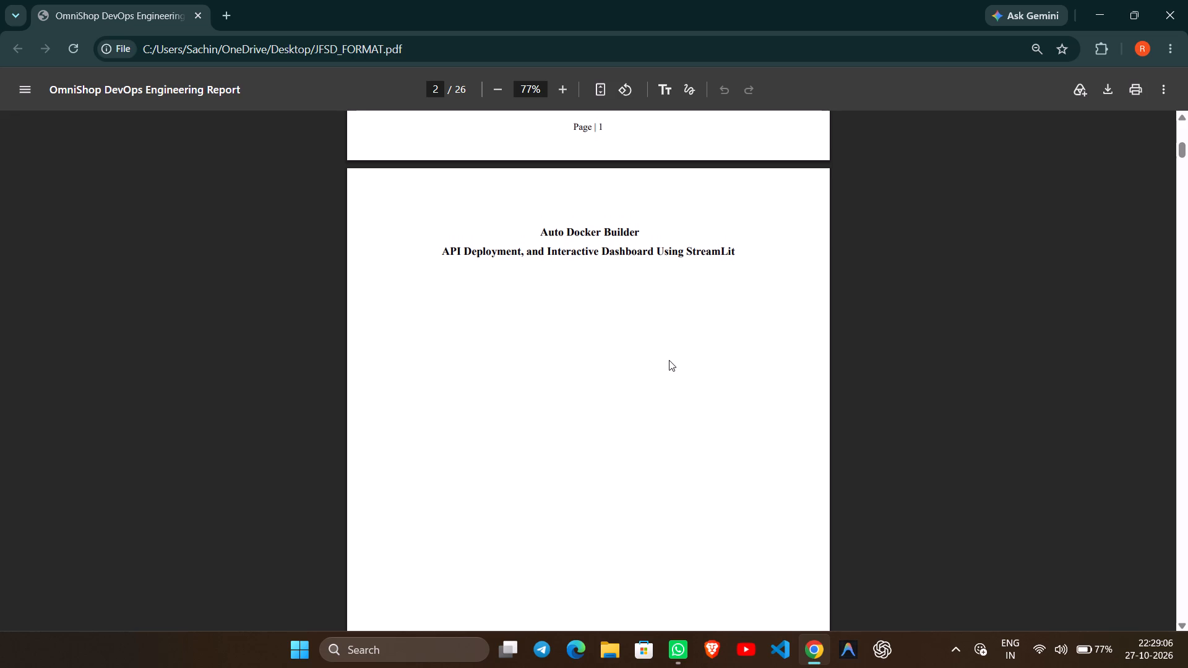
scroll(669, 360, down, 4)
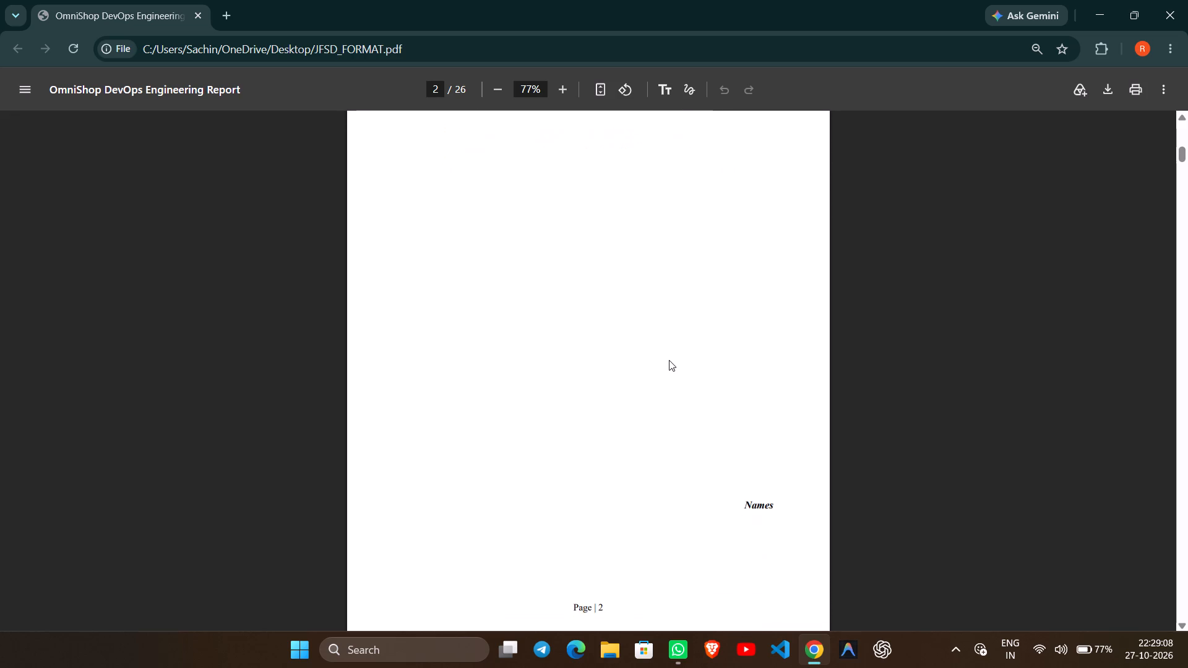
scroll(673, 349, down, 3)
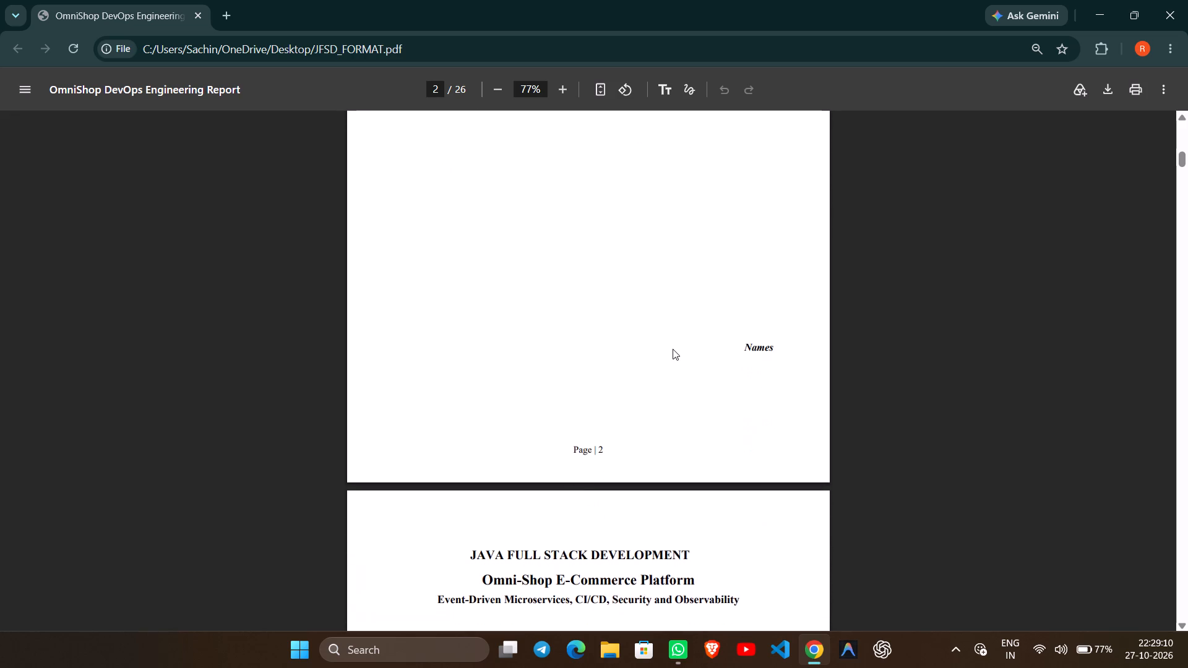
scroll(673, 349, down, 4)
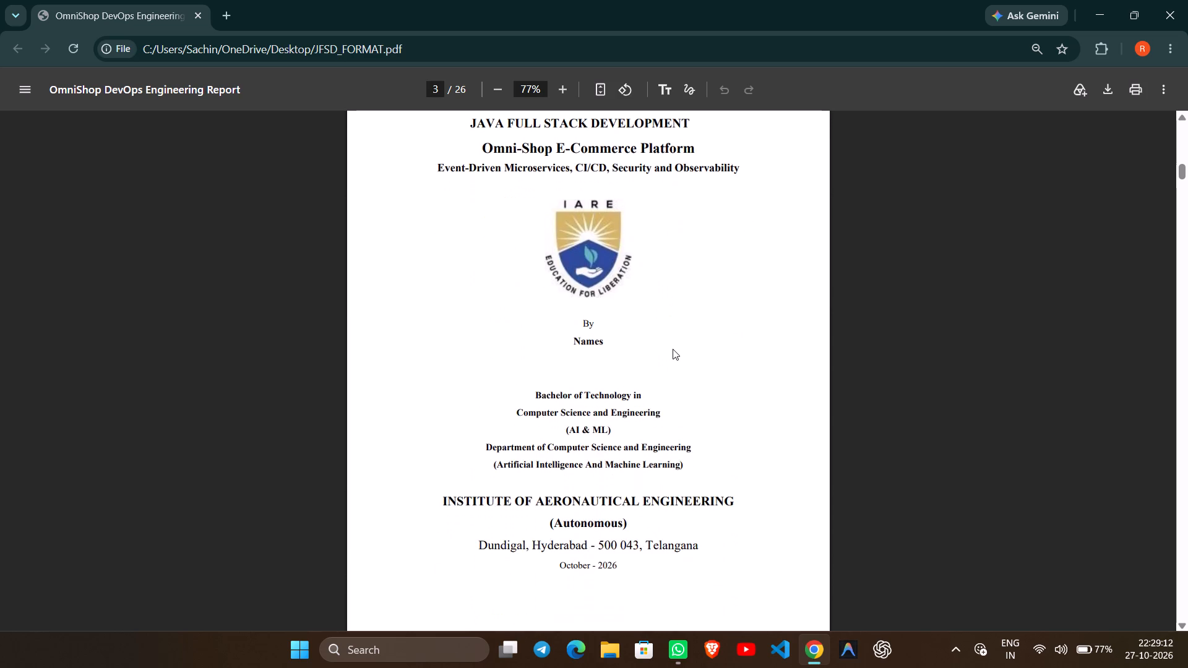
scroll(673, 349, right, 2)
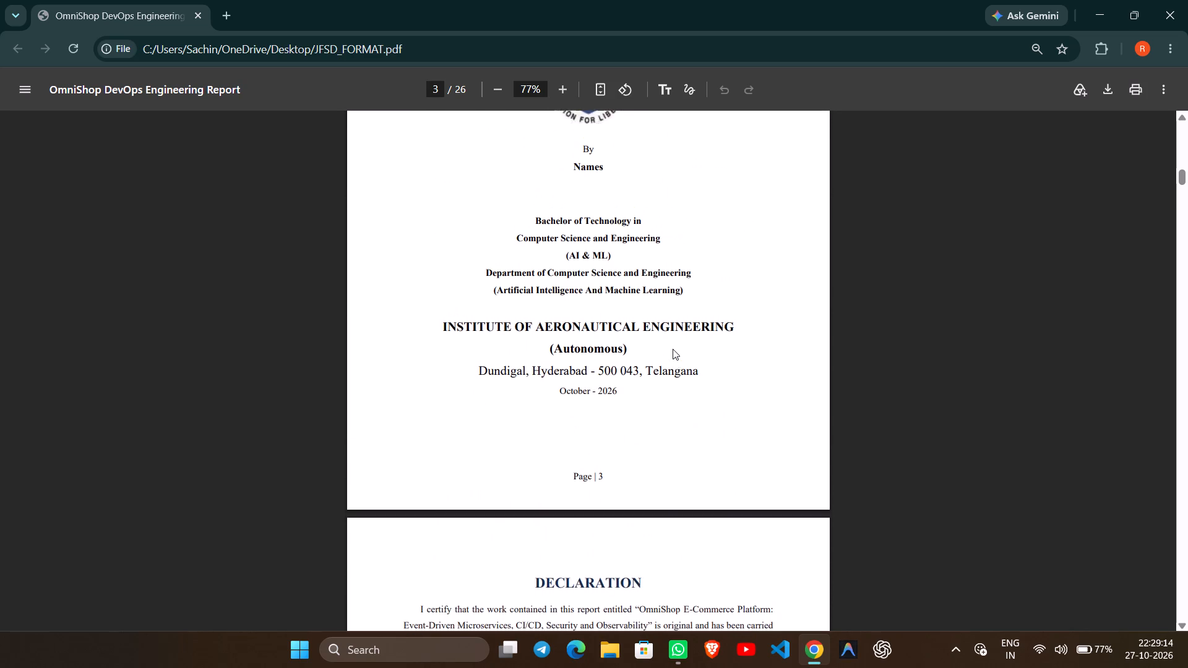
scroll(673, 349, right, 1)
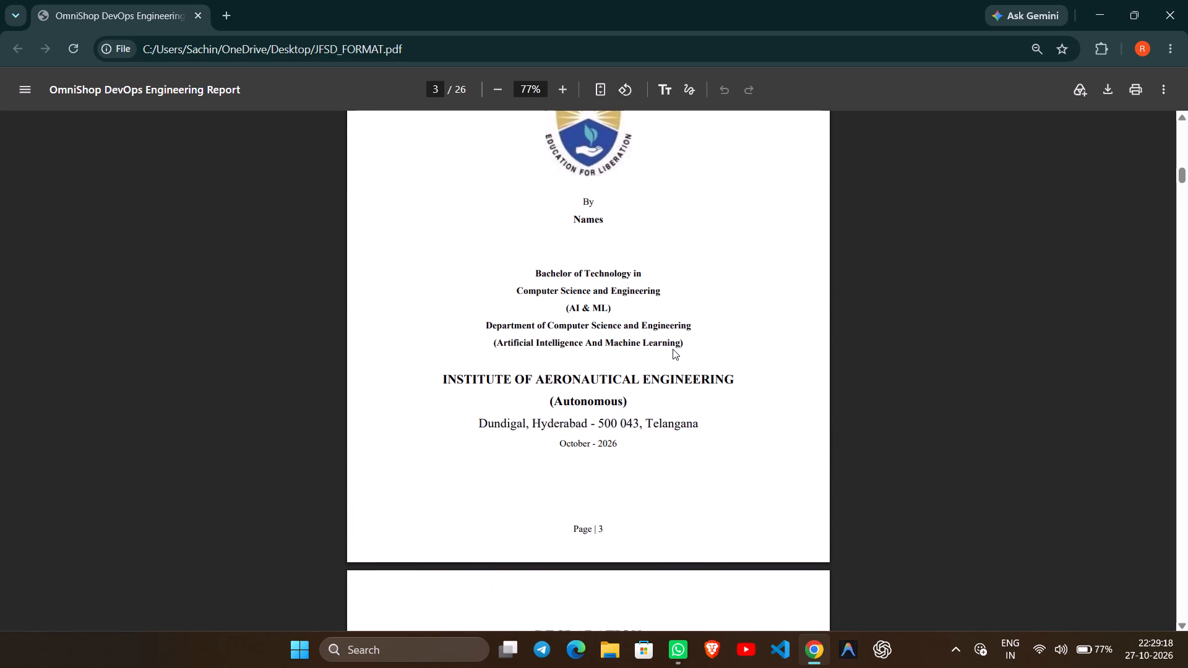
Examine the declaration, certificate, approval sheet and project summary pages of the JFSD_FORMAT.pdf report format.
scroll(673, 349, up, 1)
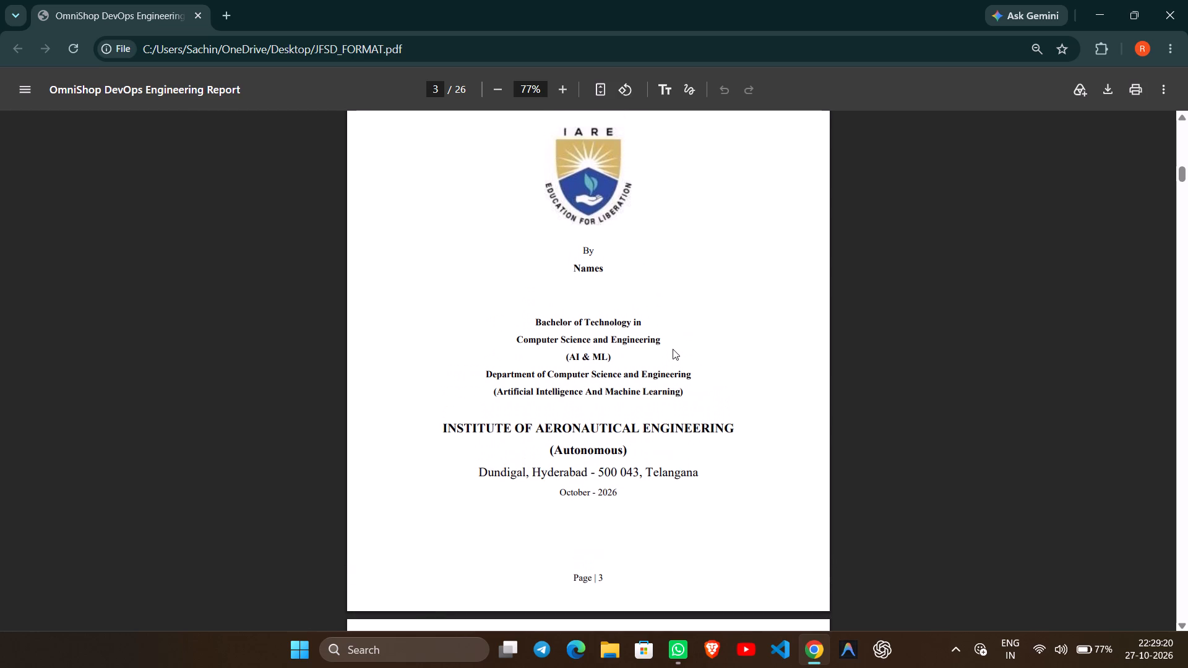
scroll(673, 349, down, 7)
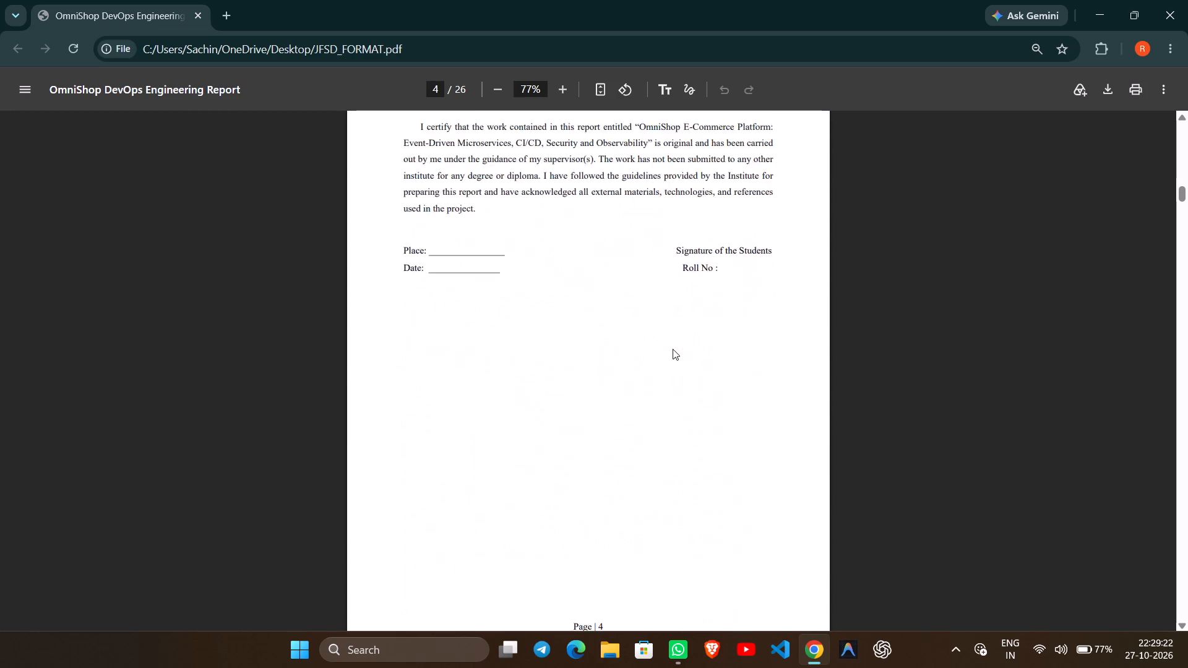
scroll(673, 349, down, 5)
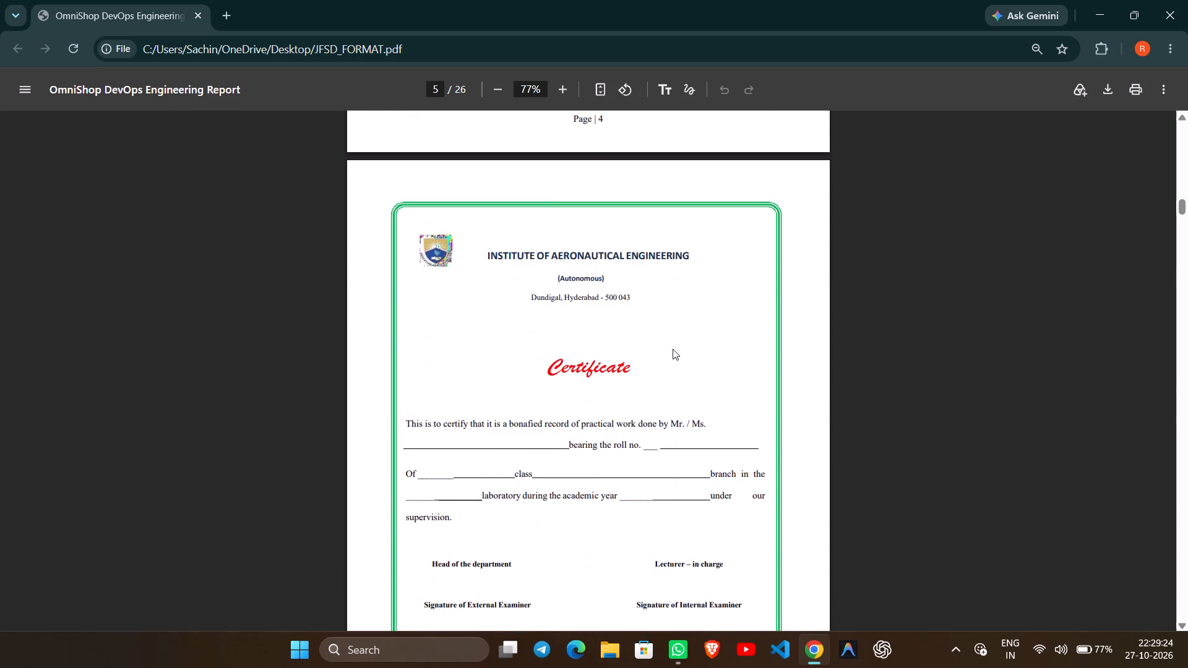
scroll(673, 349, down, 7)
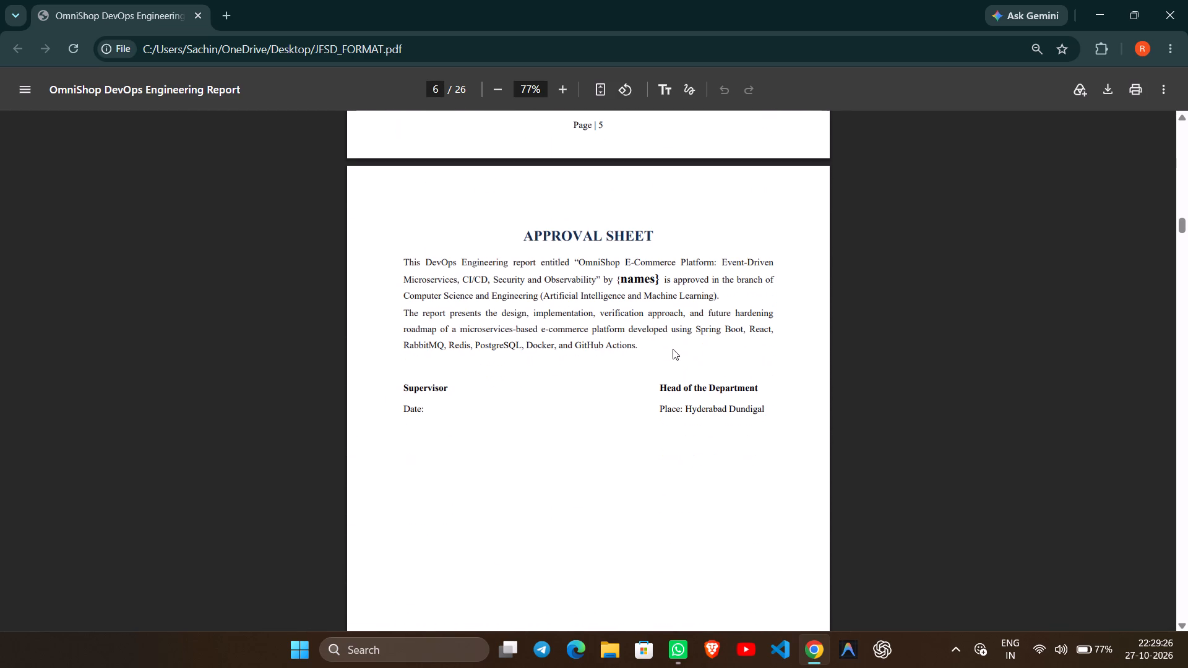
scroll(673, 349, down, 6)
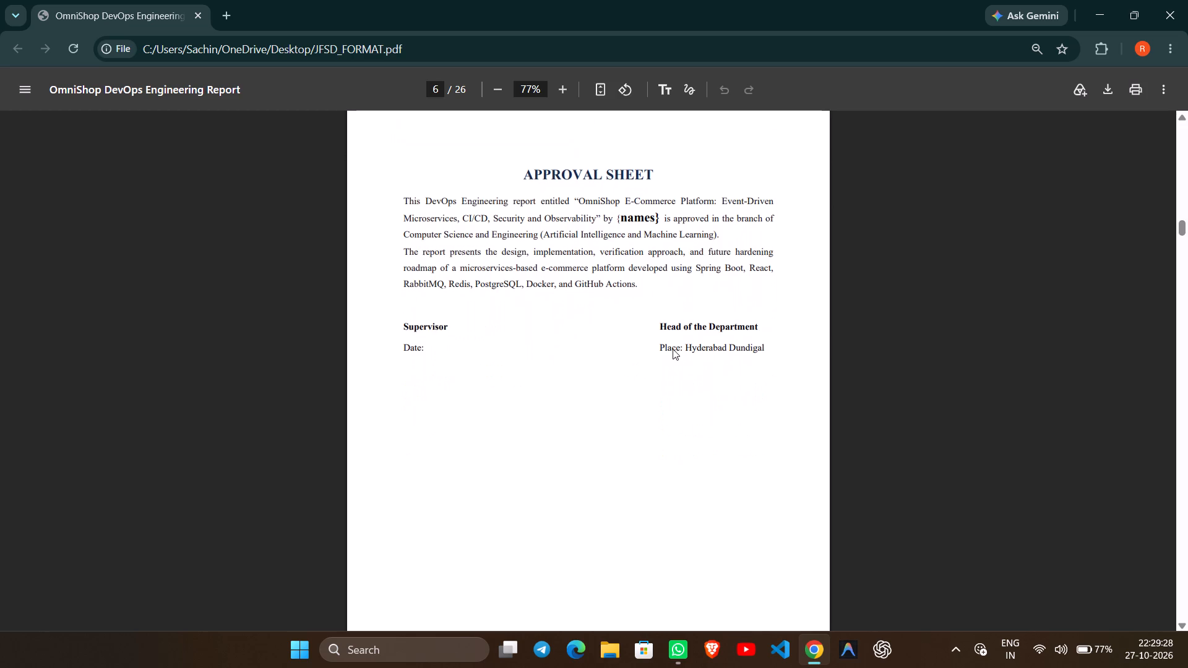
scroll(673, 349, down, 3)
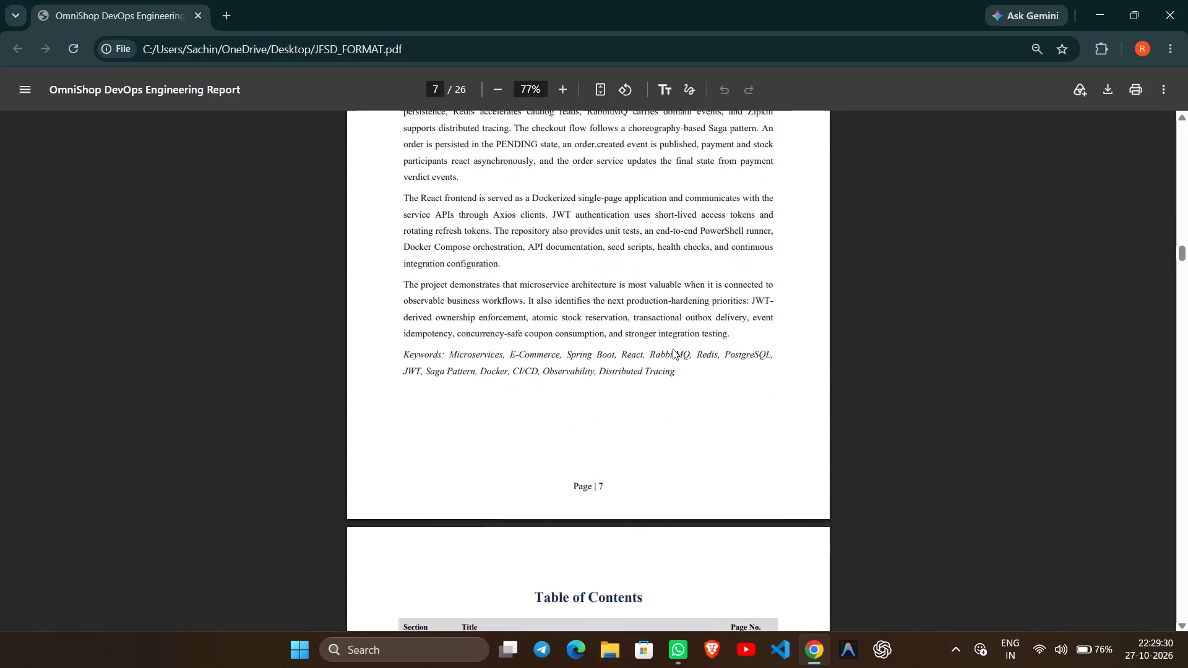
Skim the rest of the report format from the Table of Contents through the Future Scope section and References.
scroll(673, 349, down, 18)
scroll(673, 349, down, 3)
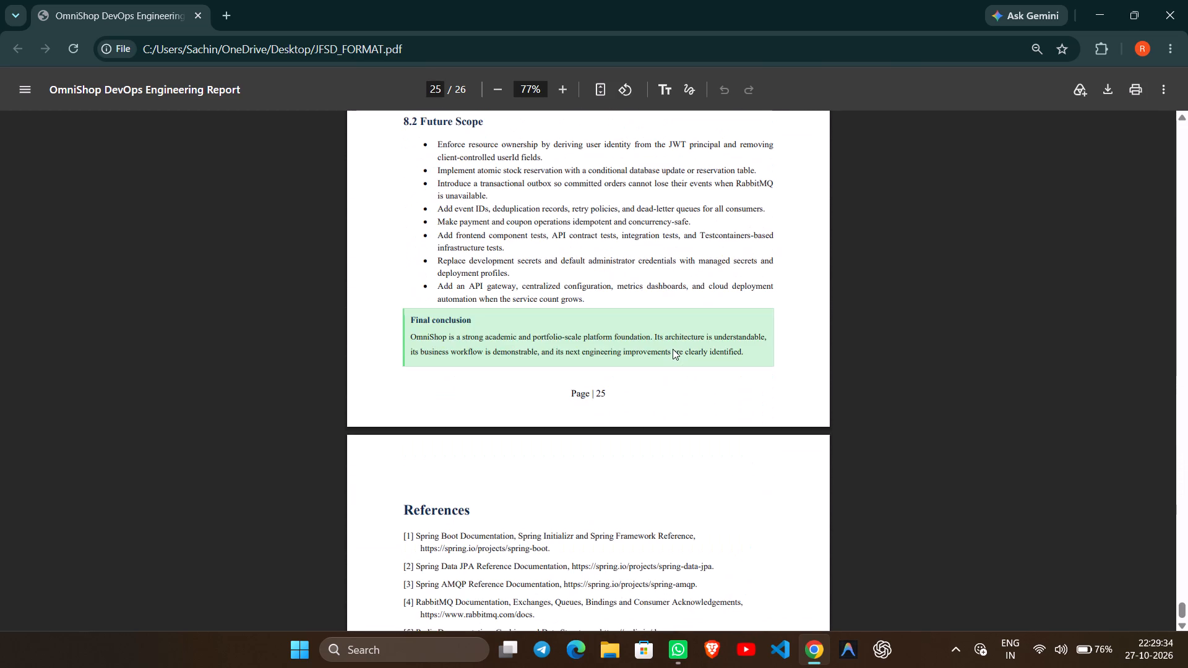
scroll(673, 349, up, 4)
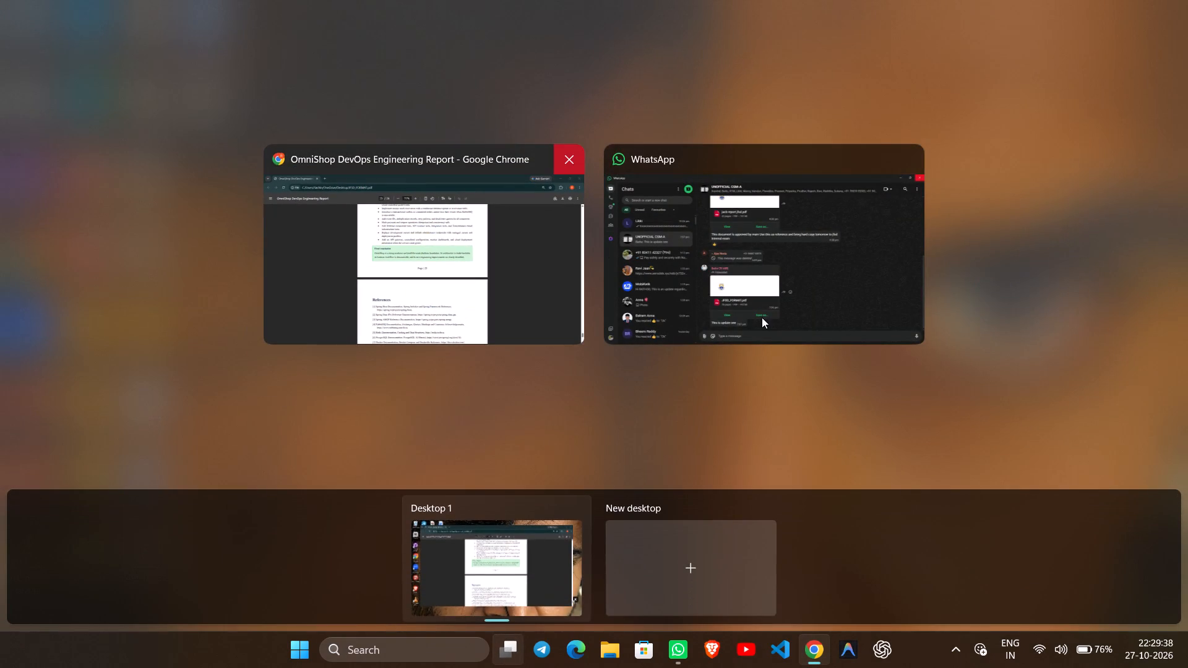
Return to the desktop and open JFS Project.docx in Word.
click(809, 433)
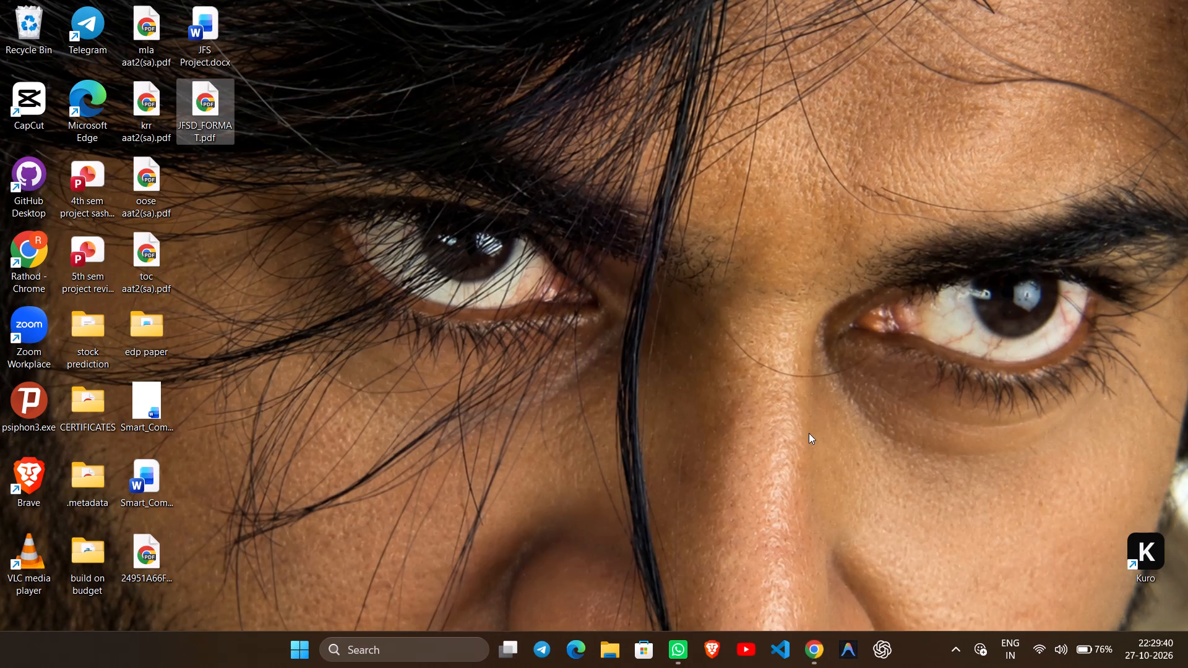
double_click(215, 33)
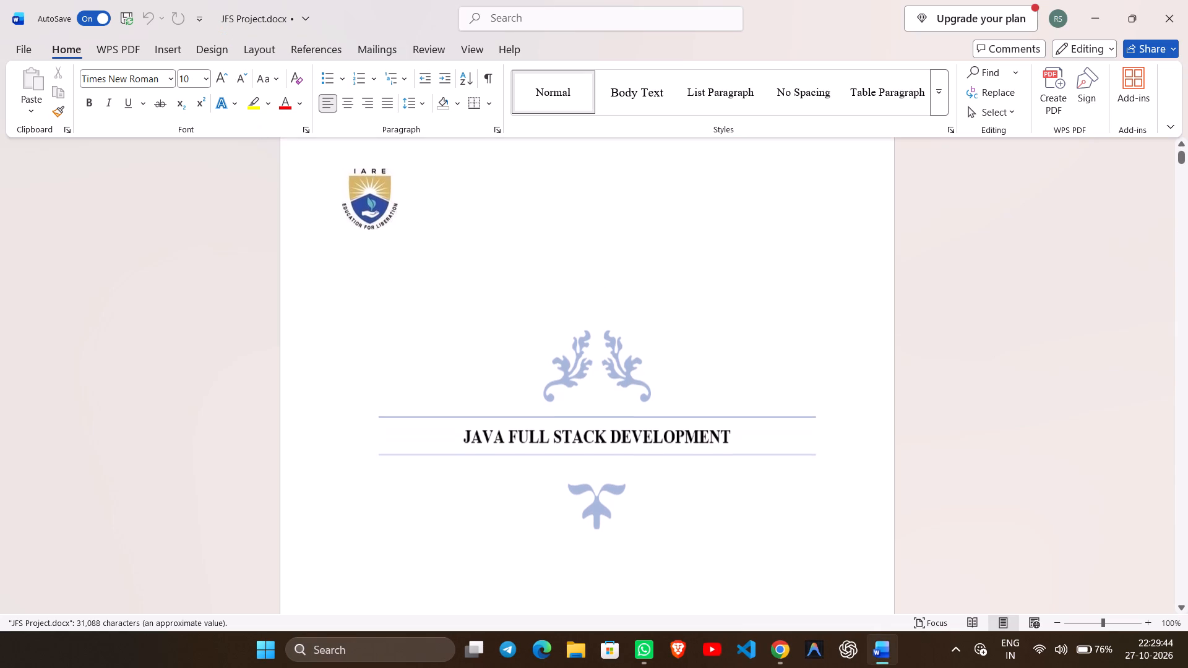
Select the blank line below the AccessAll – AI-Powered Universal Disability Assistance Platform title on the second page.
scroll(423, 403, down, 2)
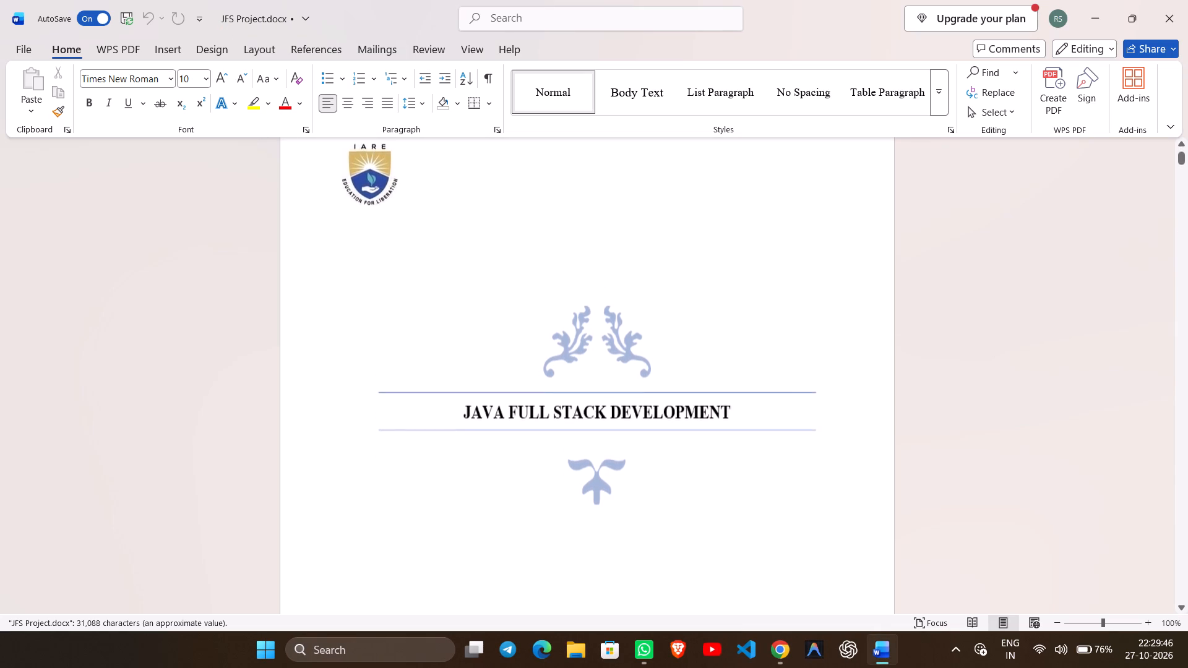
scroll(423, 403, down, 3)
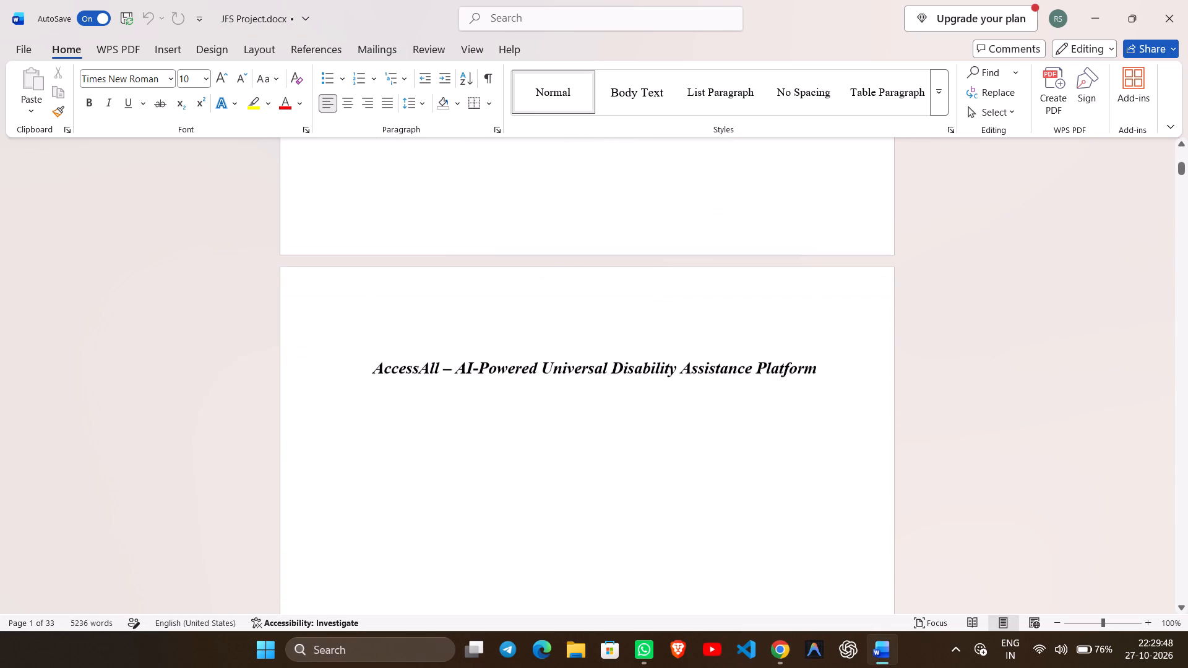
scroll(423, 403, down, 1)
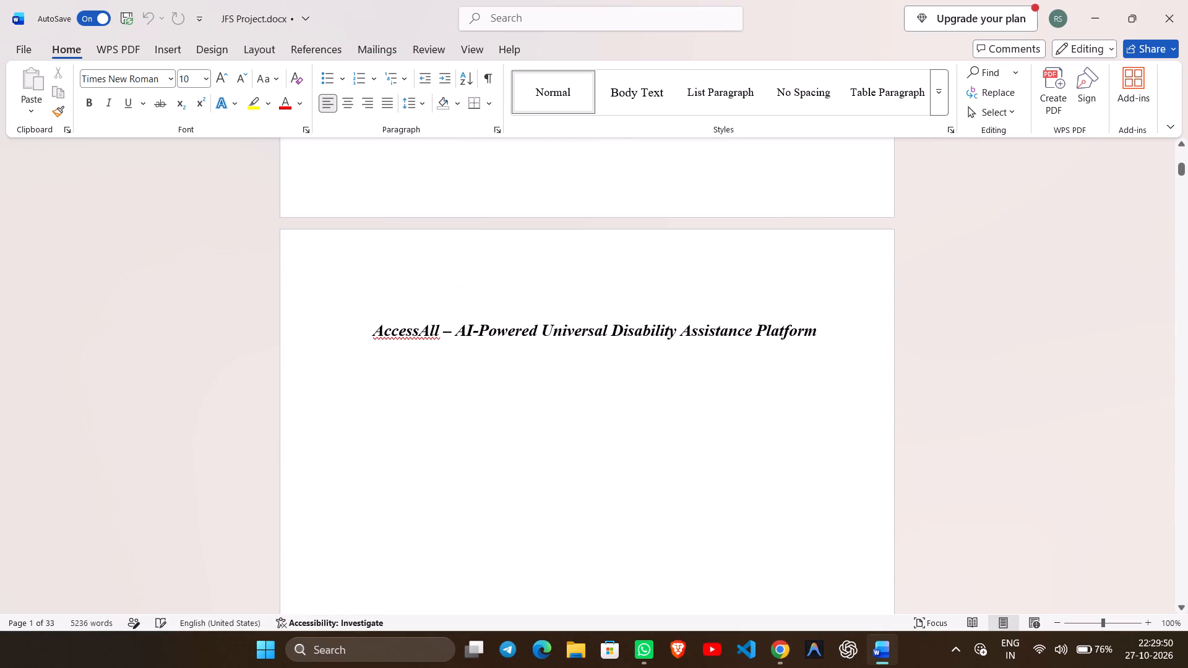
click(257, 415)
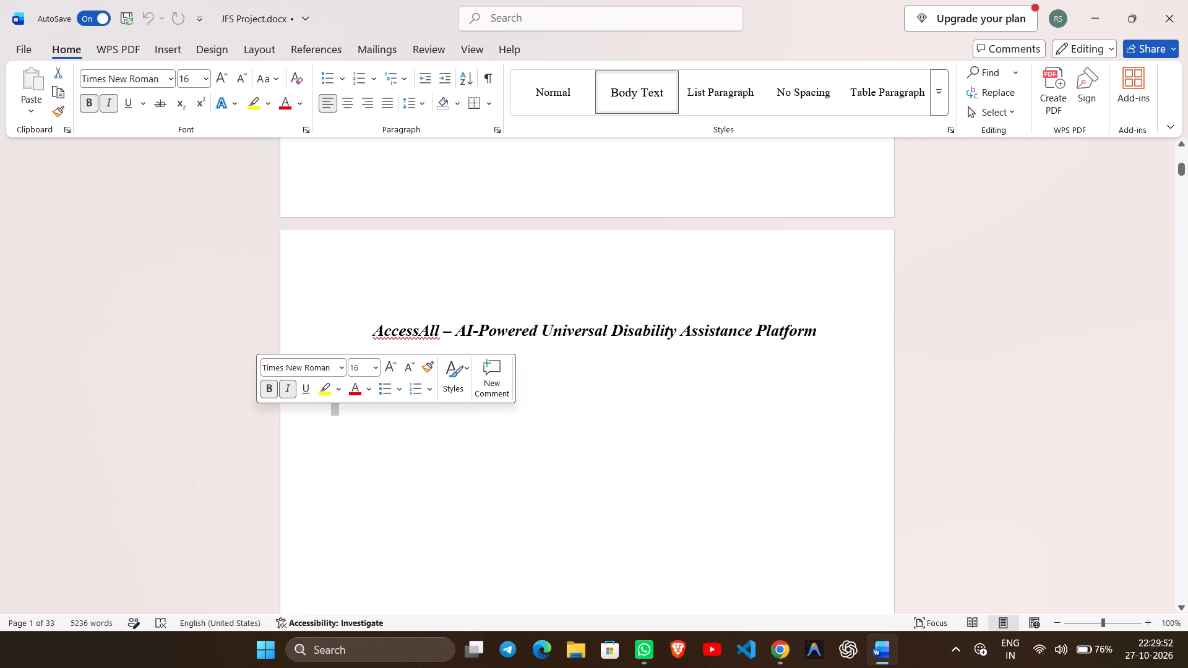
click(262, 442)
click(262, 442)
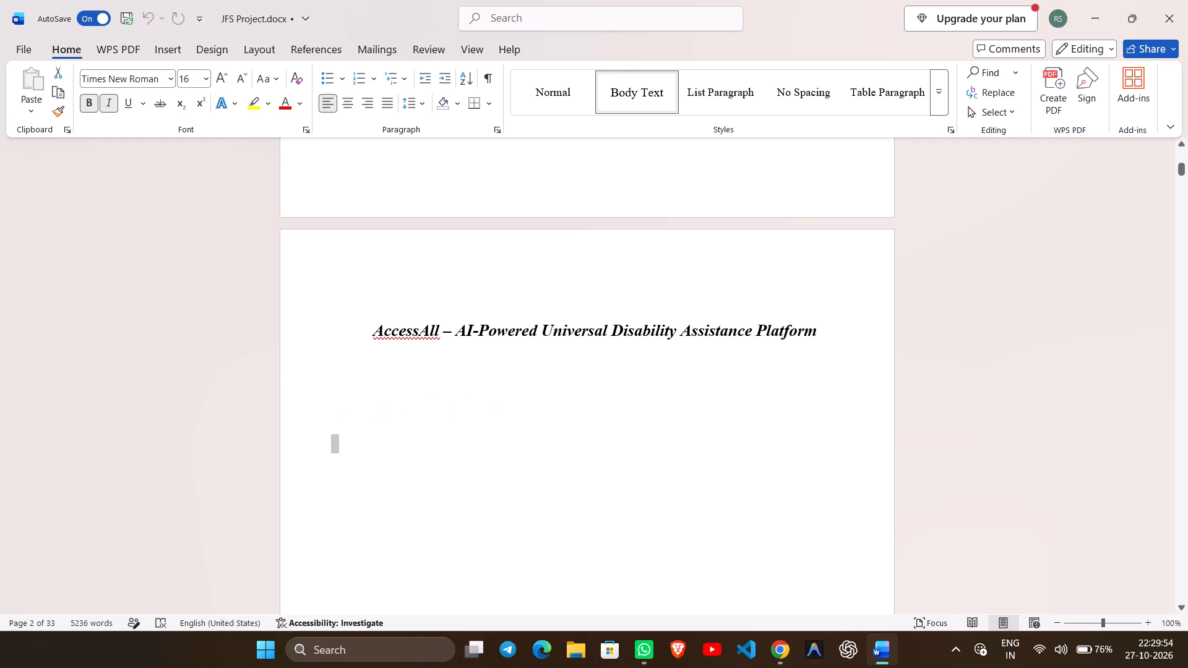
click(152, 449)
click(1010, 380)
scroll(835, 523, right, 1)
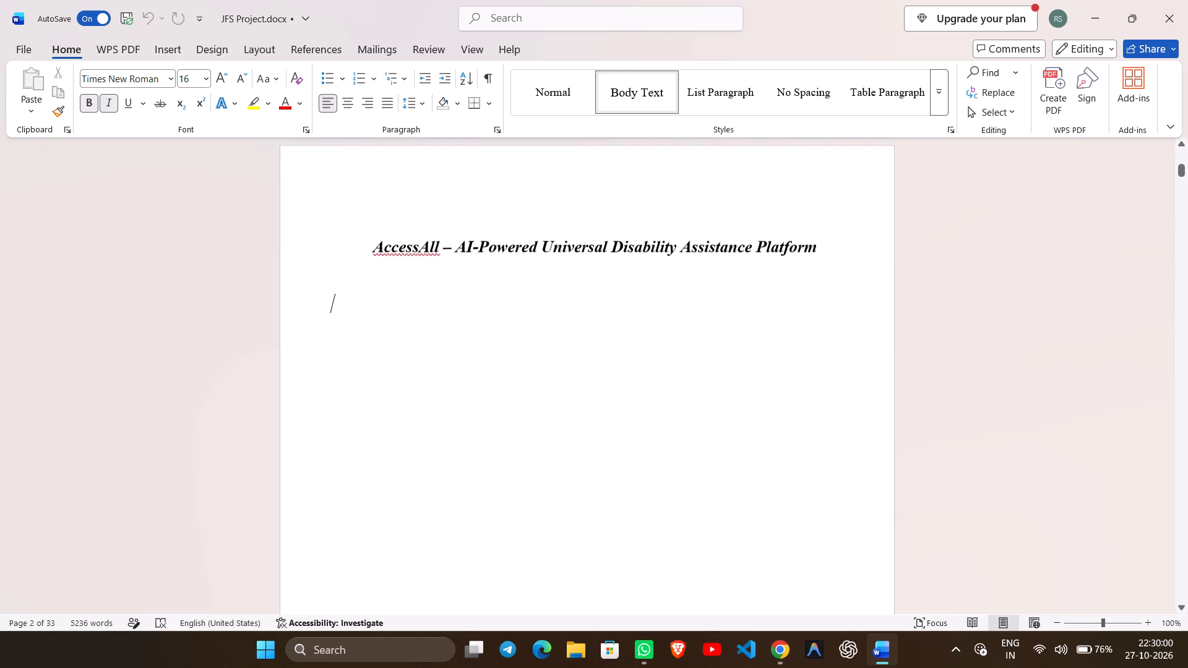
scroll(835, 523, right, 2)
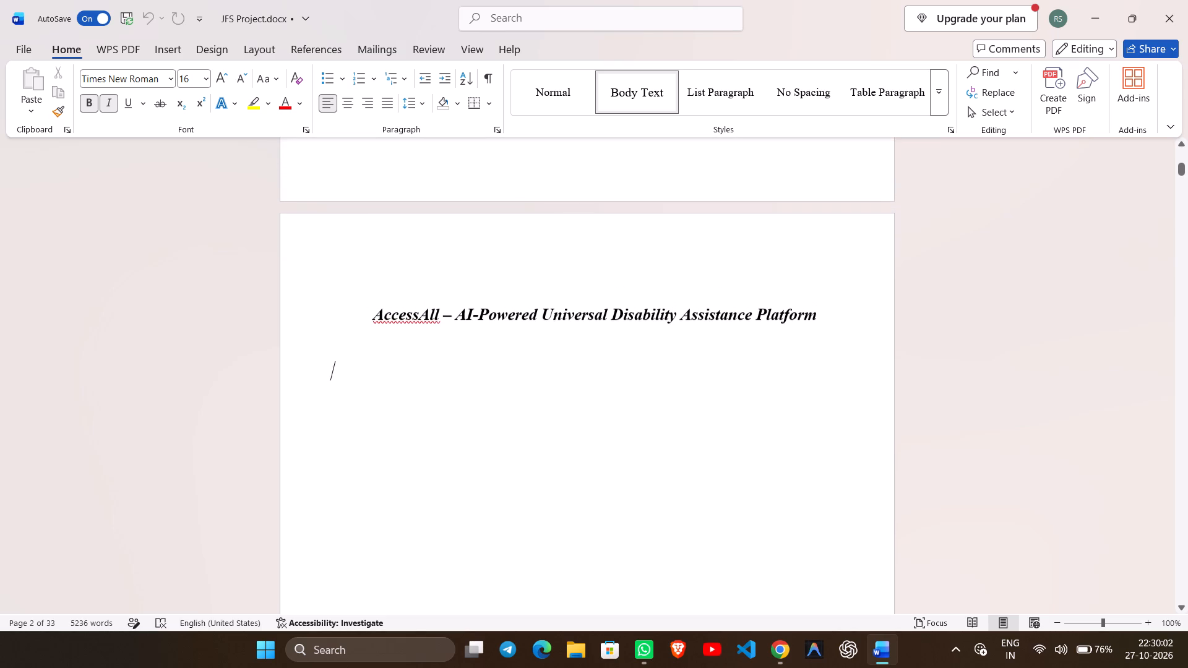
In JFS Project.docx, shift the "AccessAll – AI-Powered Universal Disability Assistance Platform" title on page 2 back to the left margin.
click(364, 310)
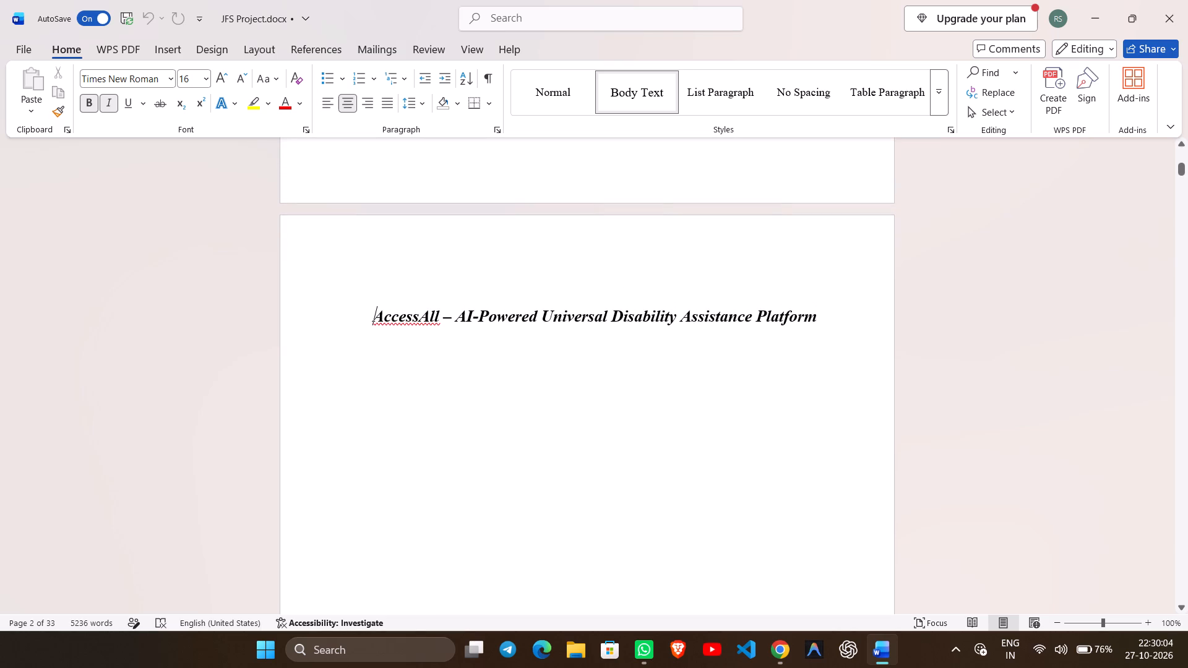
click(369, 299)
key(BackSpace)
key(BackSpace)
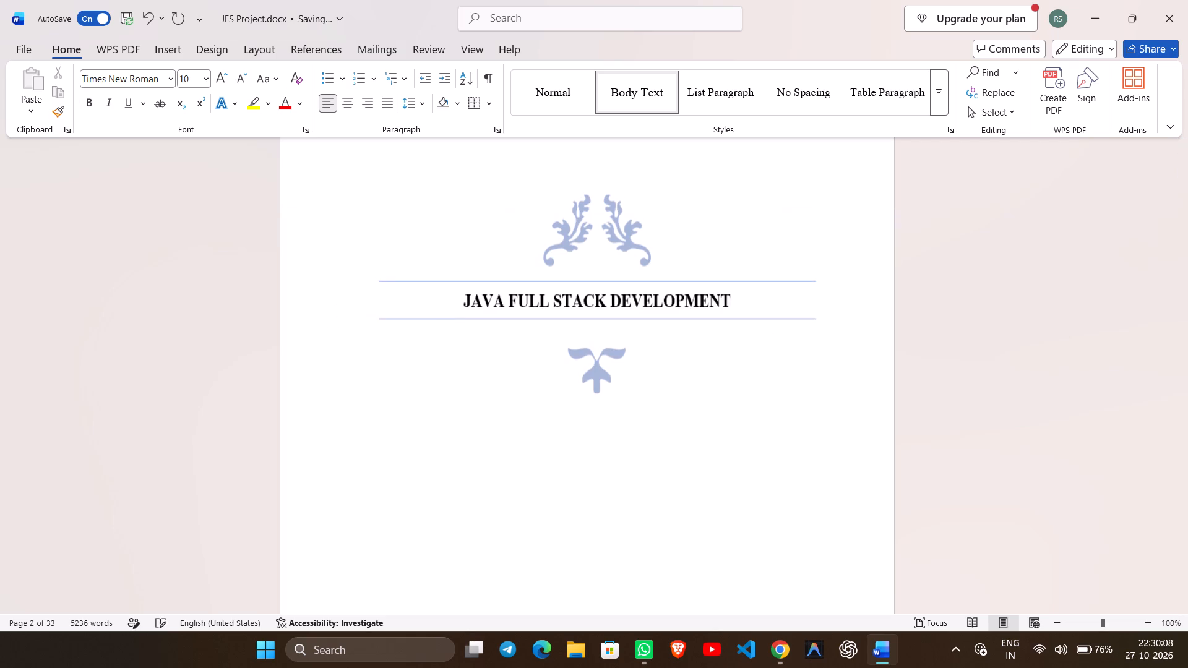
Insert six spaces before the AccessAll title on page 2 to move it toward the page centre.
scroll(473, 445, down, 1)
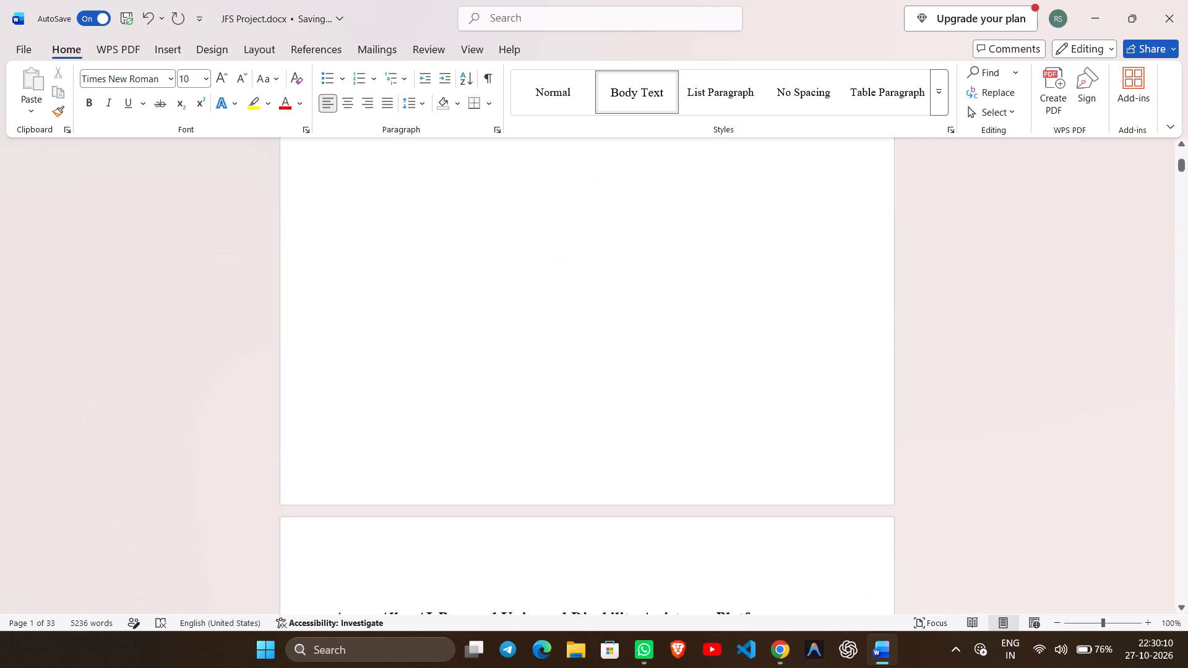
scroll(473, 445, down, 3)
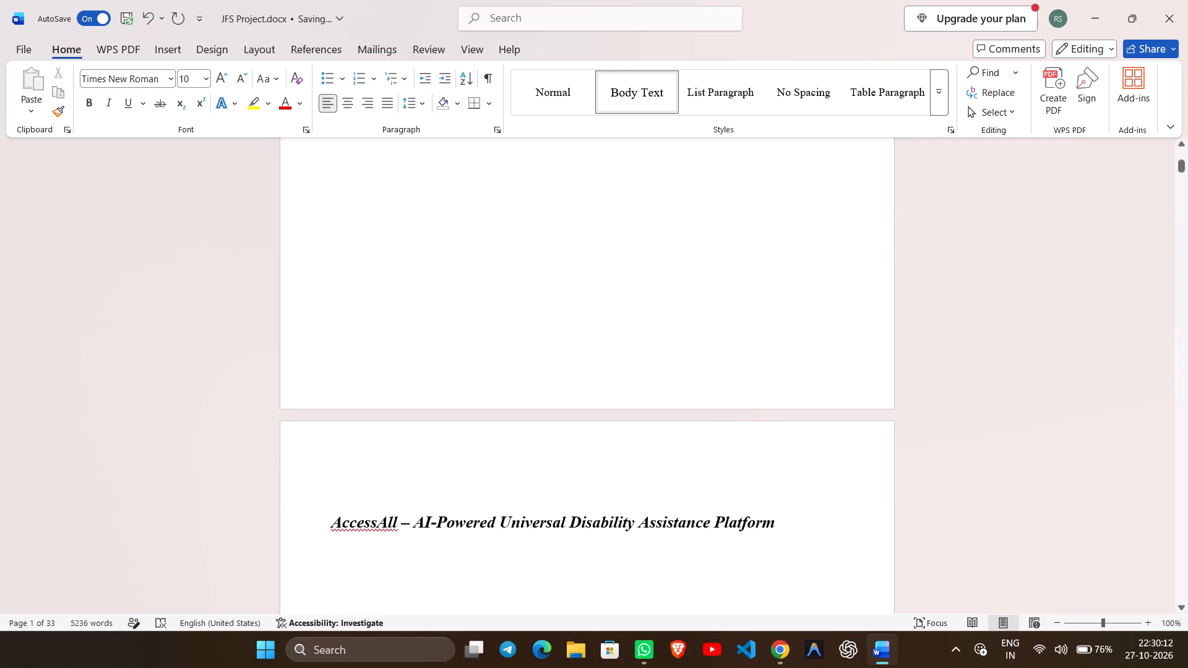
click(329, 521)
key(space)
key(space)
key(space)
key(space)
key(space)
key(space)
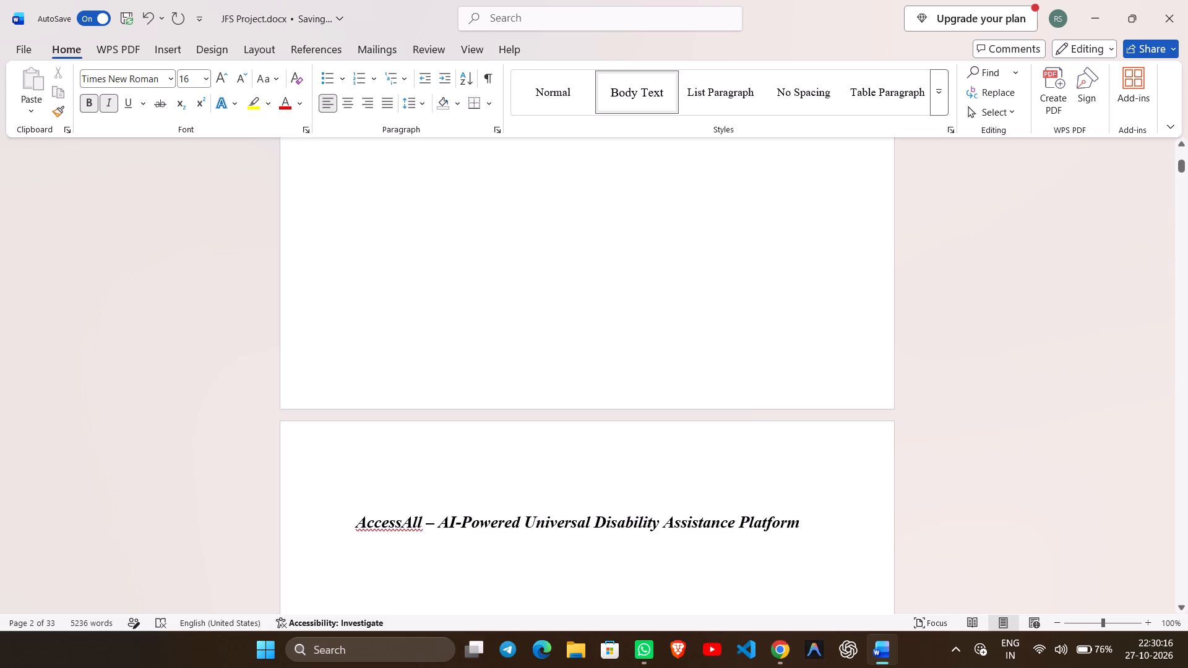
Examine the team member list on page 2 and the title page that follows it.
scroll(389, 565, down, 4)
scroll(389, 565, right, 1)
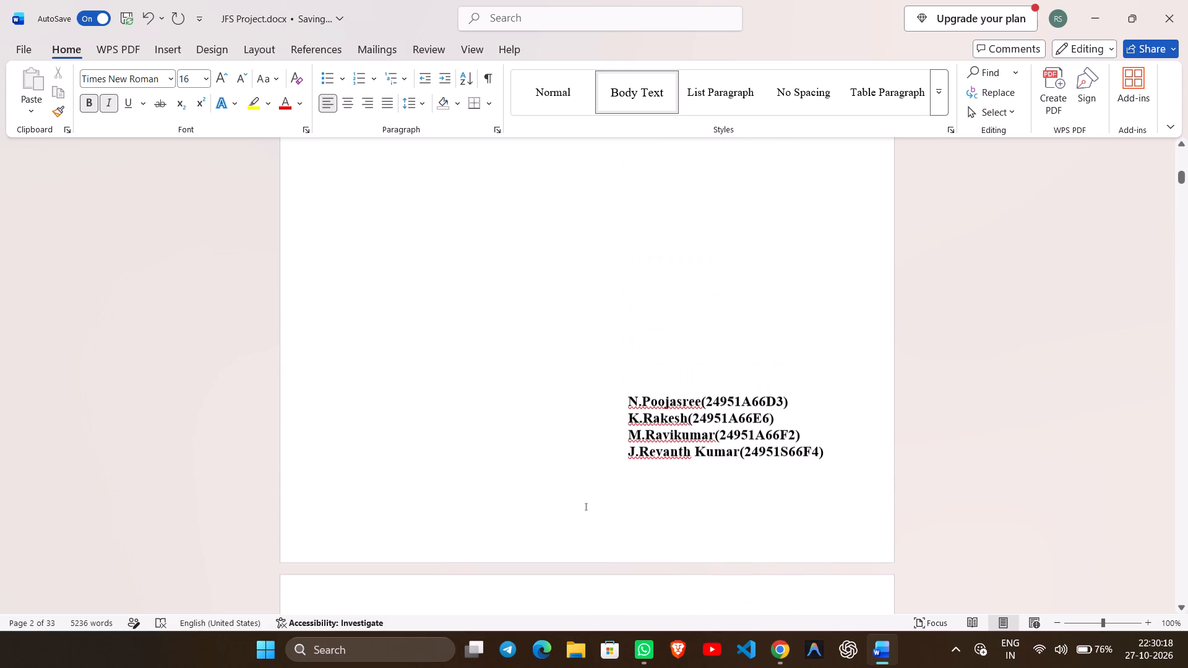
scroll(389, 565, right, 2)
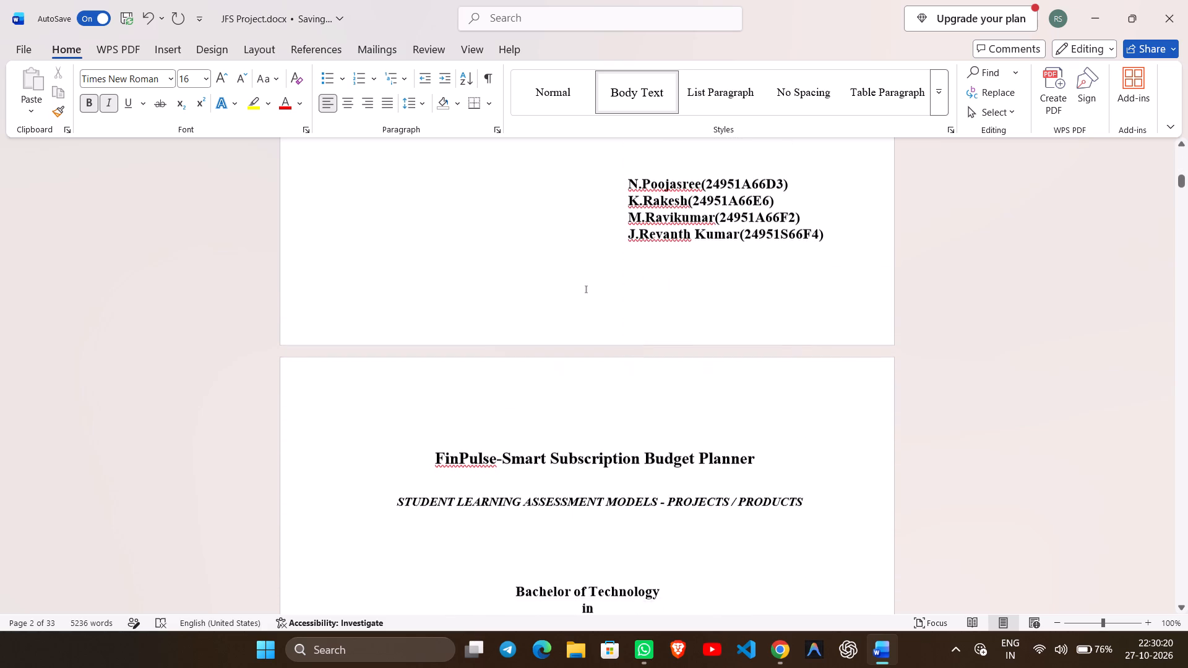
scroll(389, 565, right, 1)
scroll(389, 565, down, 1)
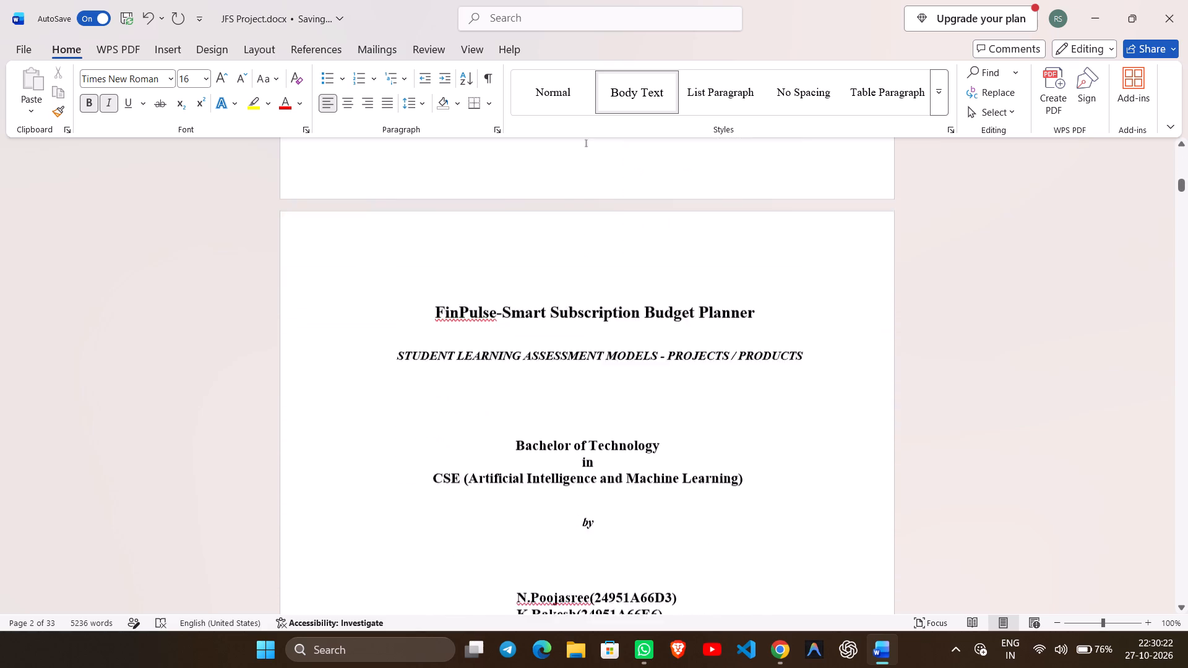
scroll(389, 565, down, 1)
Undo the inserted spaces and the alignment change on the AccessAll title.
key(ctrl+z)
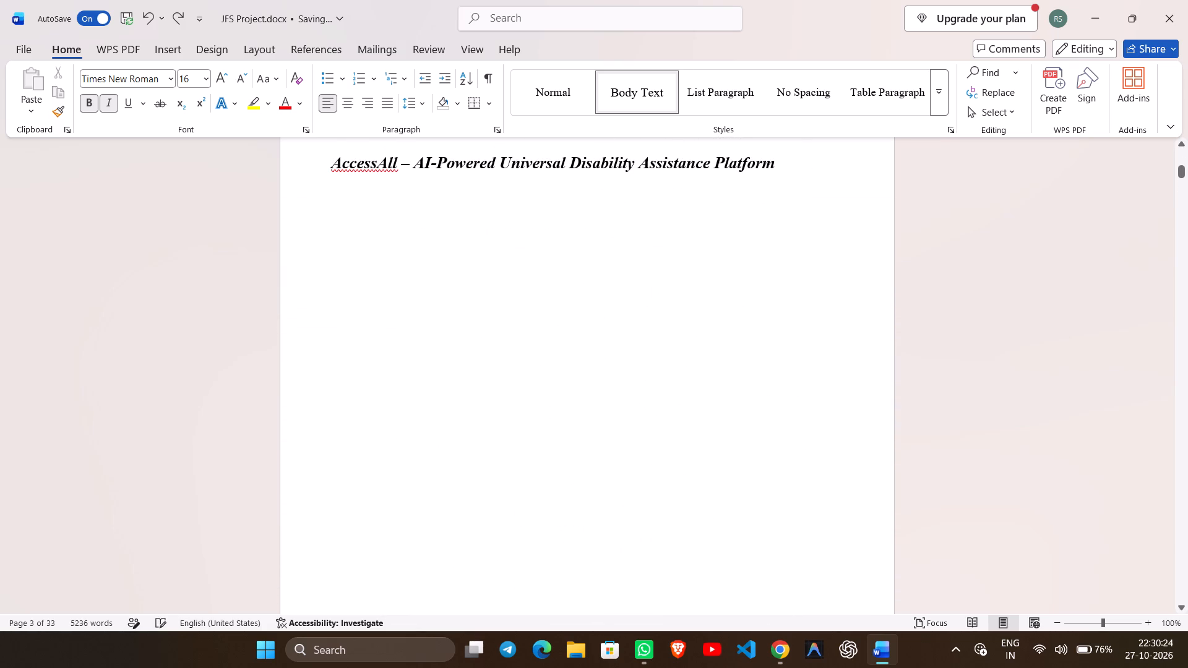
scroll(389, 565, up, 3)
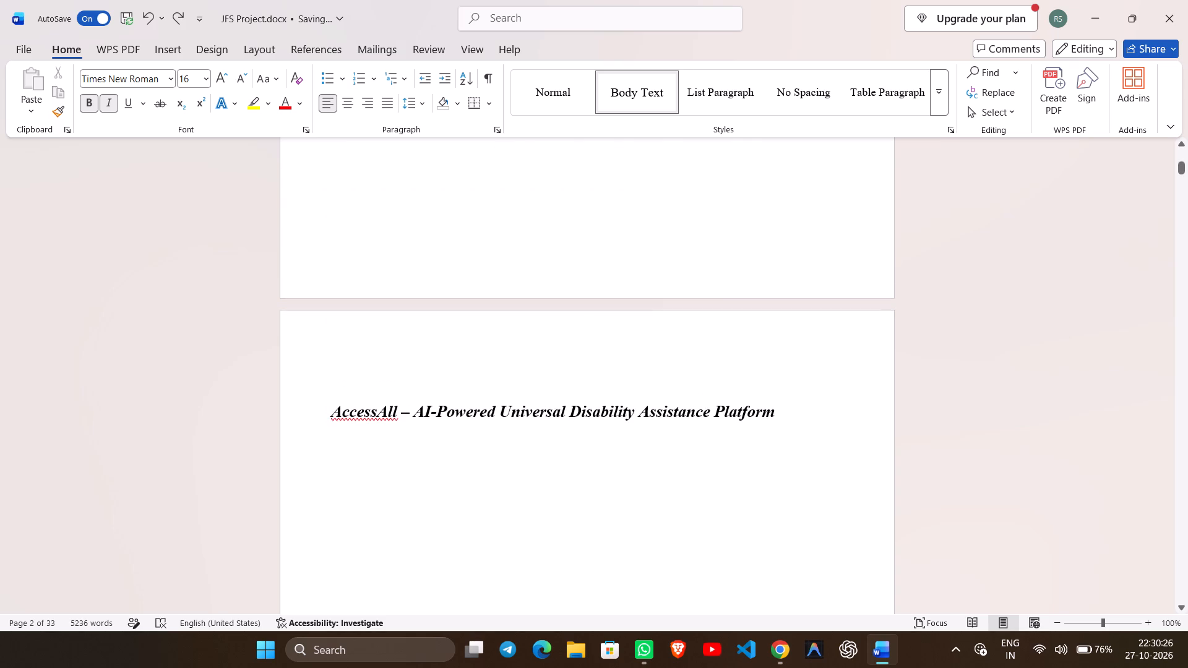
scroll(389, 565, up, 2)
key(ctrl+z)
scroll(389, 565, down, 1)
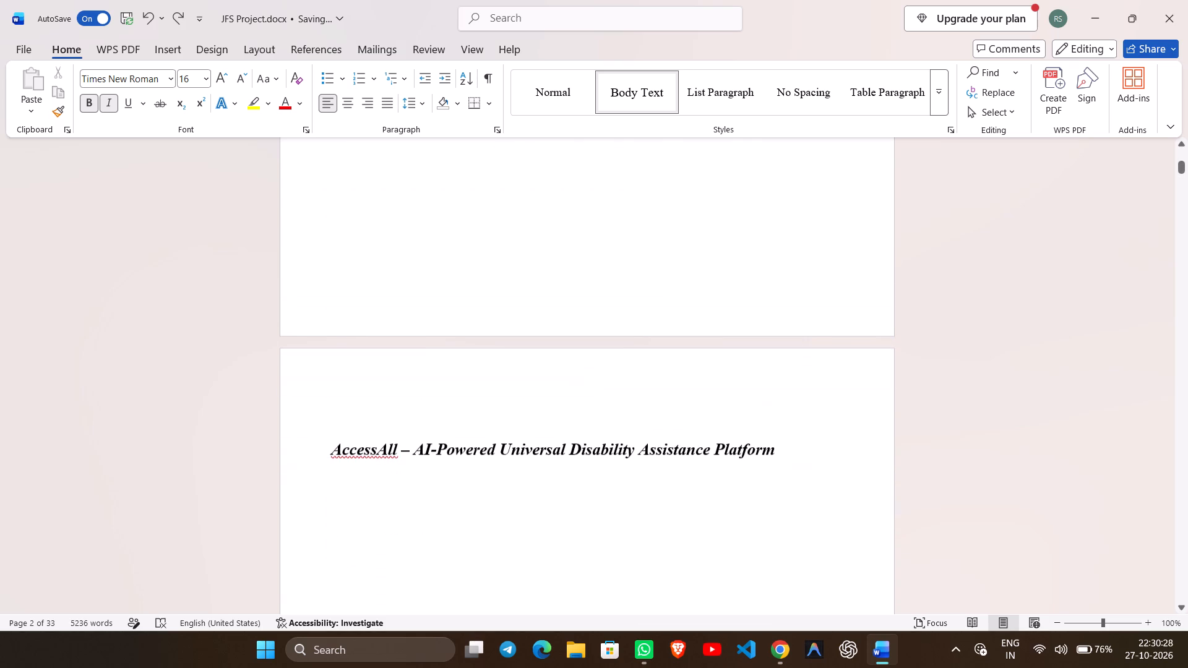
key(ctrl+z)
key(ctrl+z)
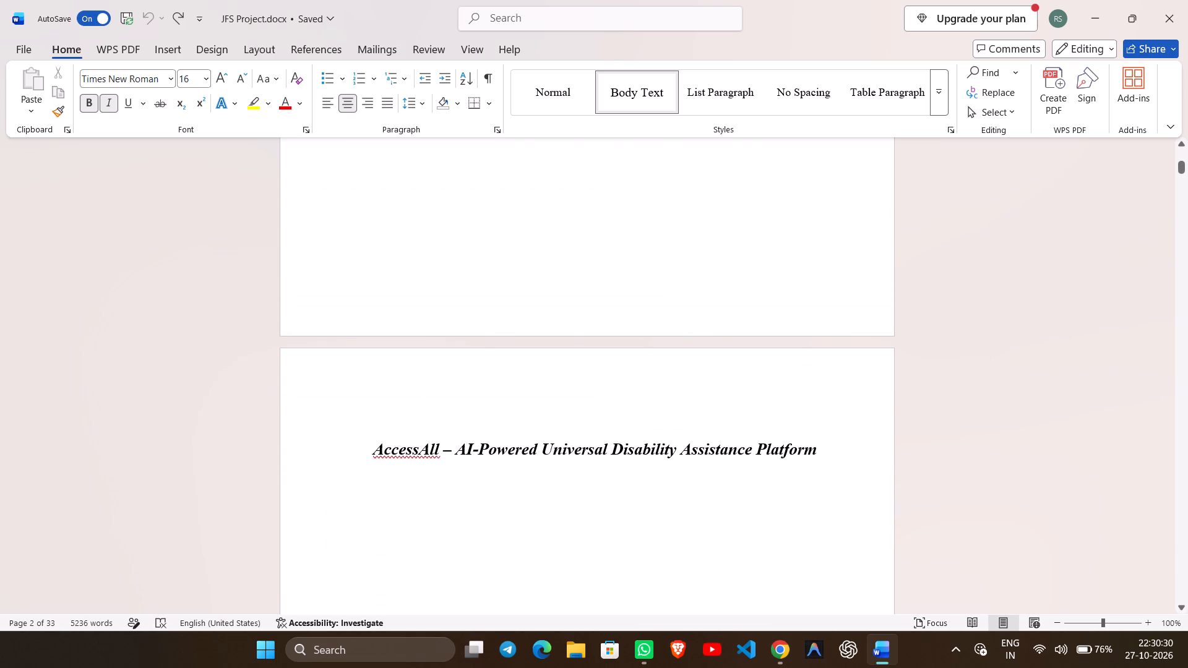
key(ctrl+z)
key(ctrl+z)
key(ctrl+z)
Check the cover page and the AccessAll title page of the document.
scroll(389, 565, up, 3)
scroll(389, 565, down, 1)
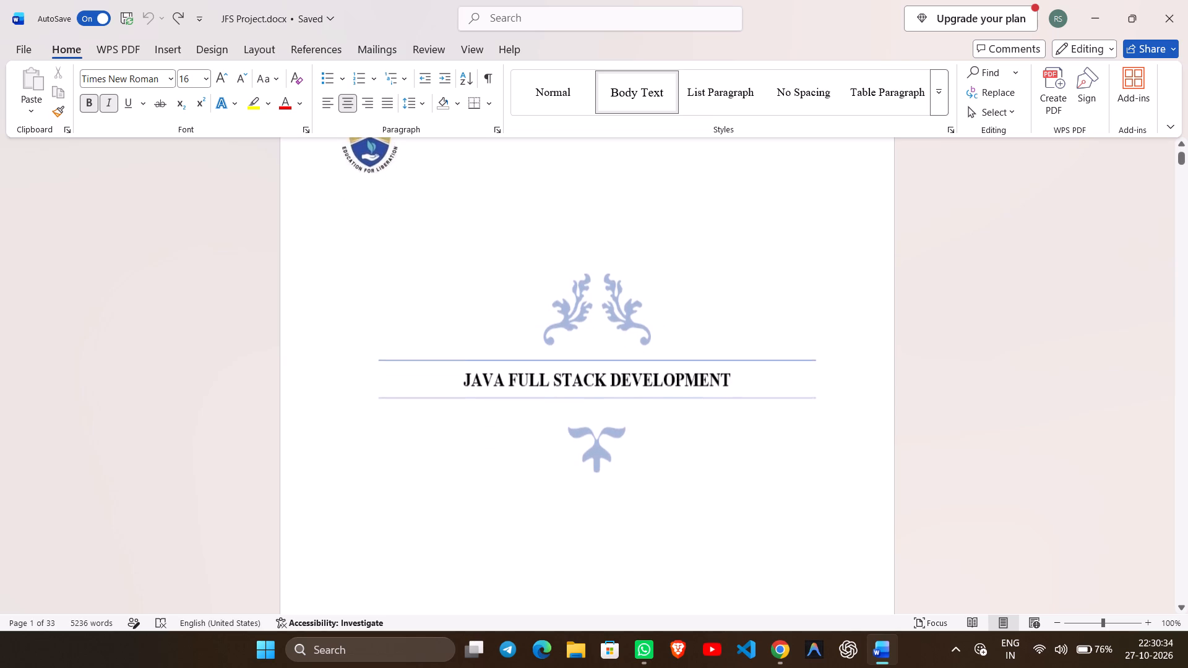
scroll(389, 565, down, 3)
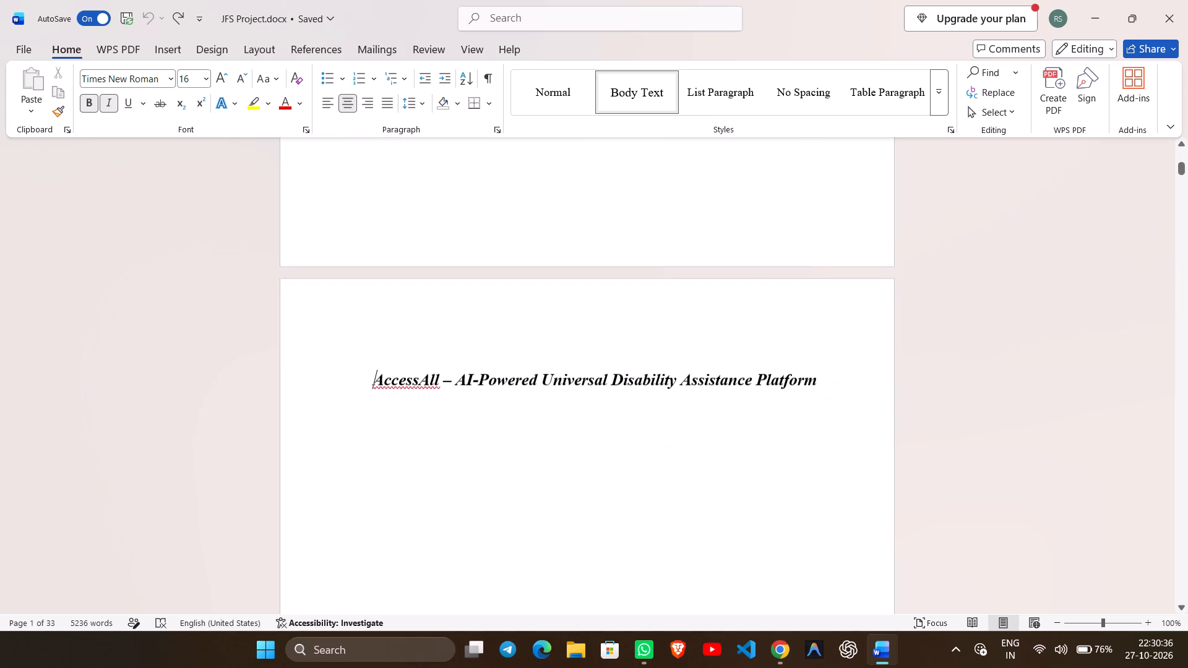
Place the document side by side with JFSD_FORMAT.pdf and return the PDF to its cover page.
scroll(389, 565, down, 1)
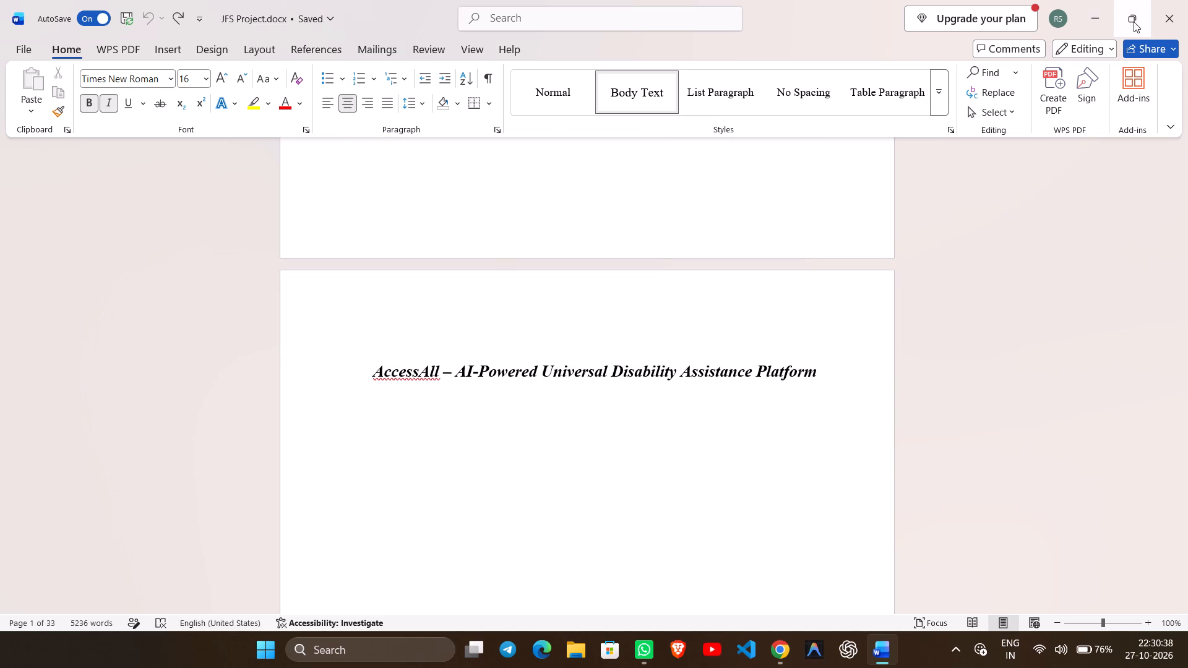
click(1081, 51)
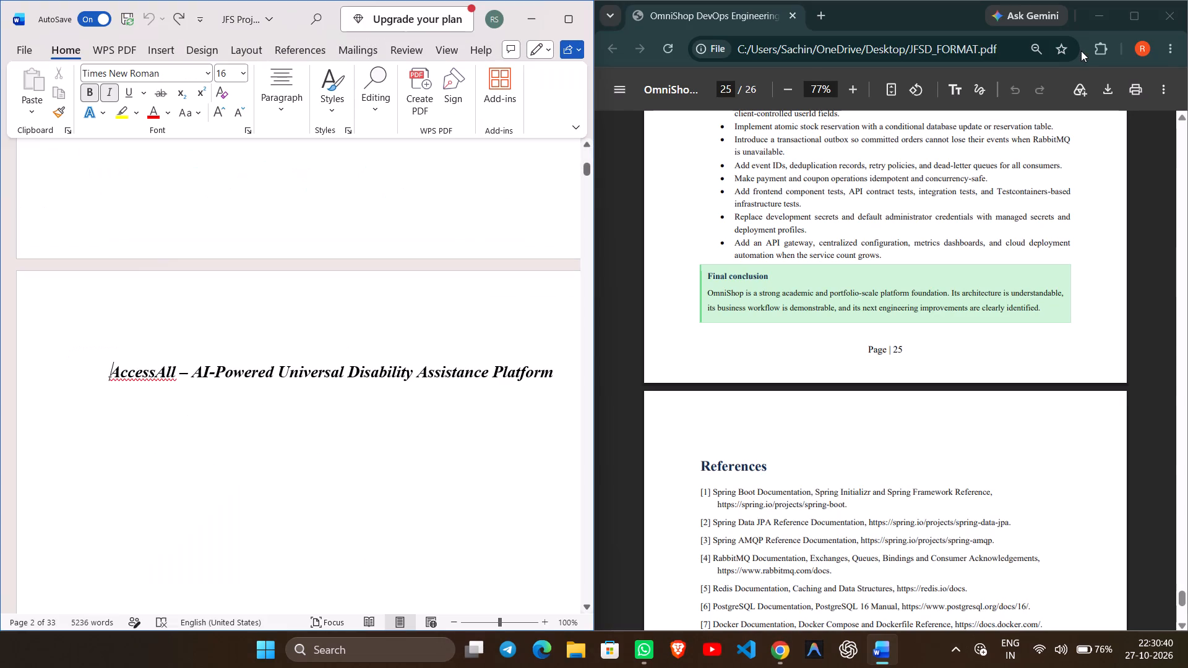
scroll(942, 295, up, 17)
scroll(942, 295, up, 5)
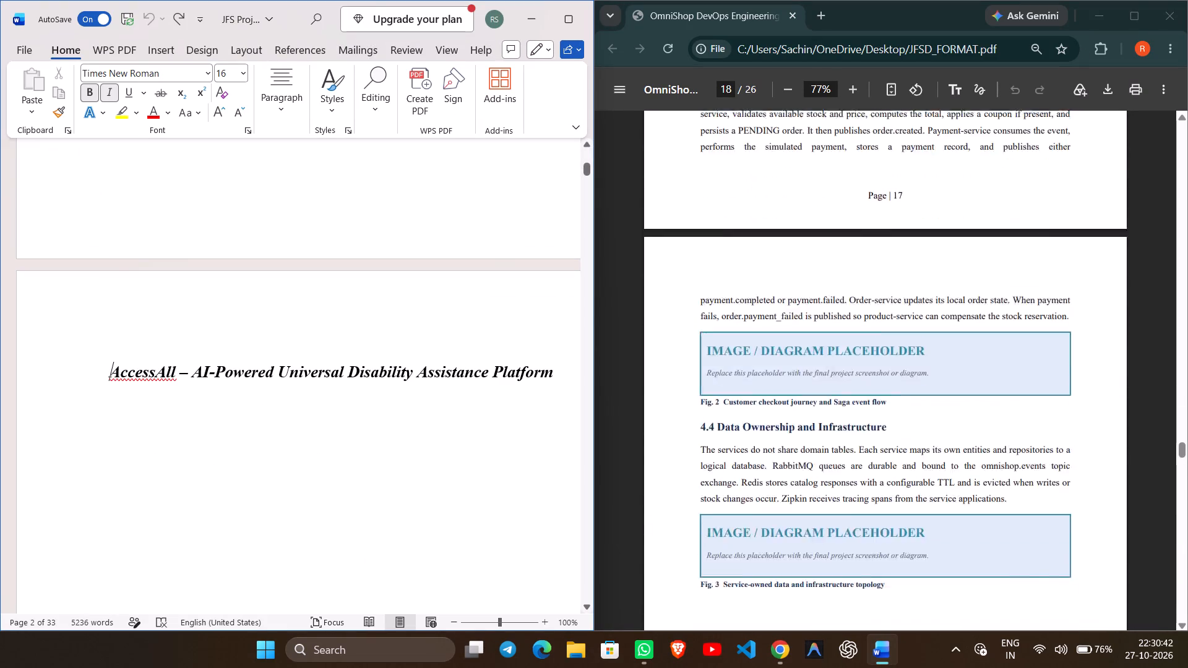
scroll(942, 295, up, 15)
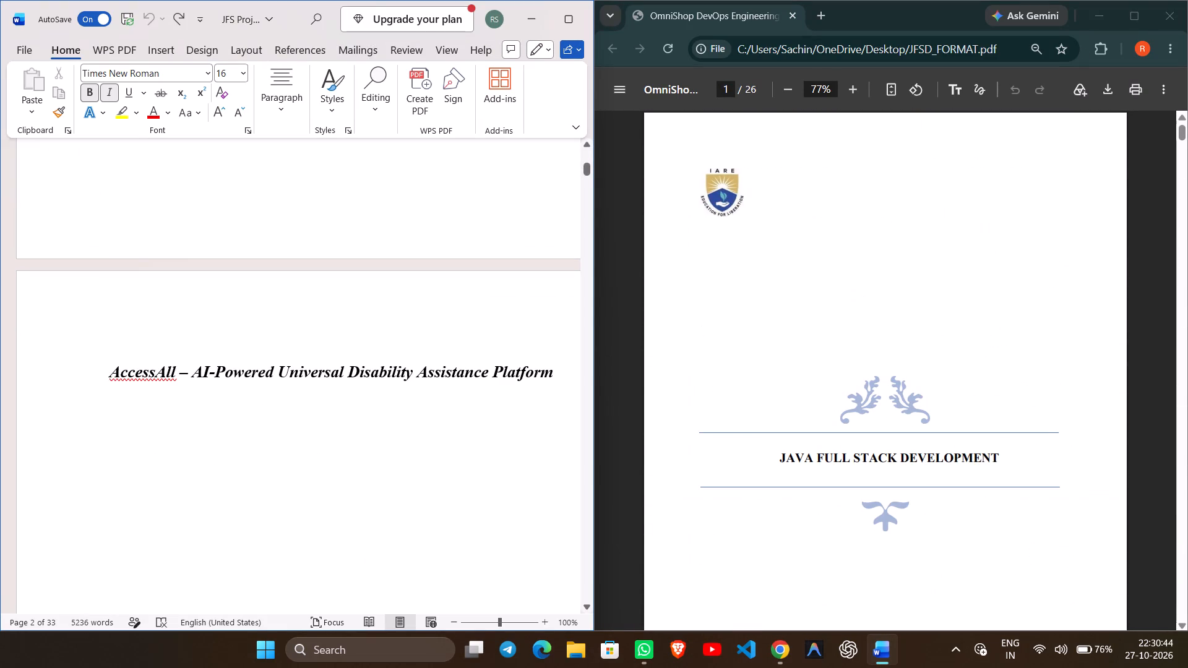
Compare the document's cover and AccessAll title page with the first two pages of the PDF format.
scroll(502, 359, up, 13)
scroll(502, 359, down, 1)
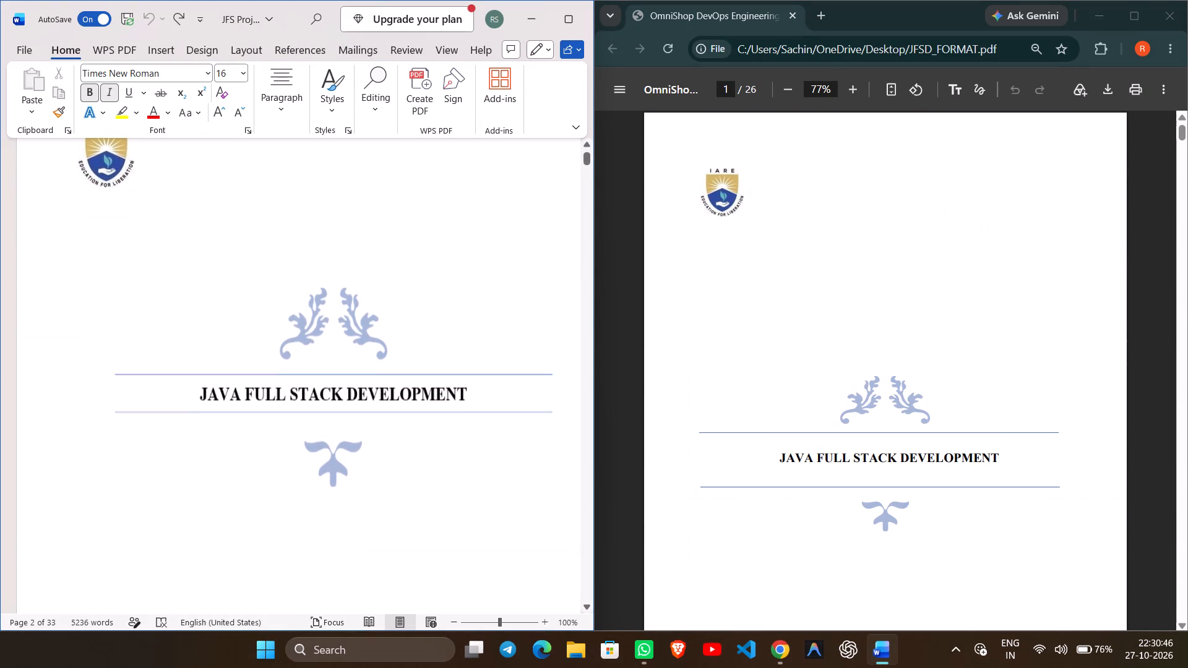
scroll(502, 359, down, 1)
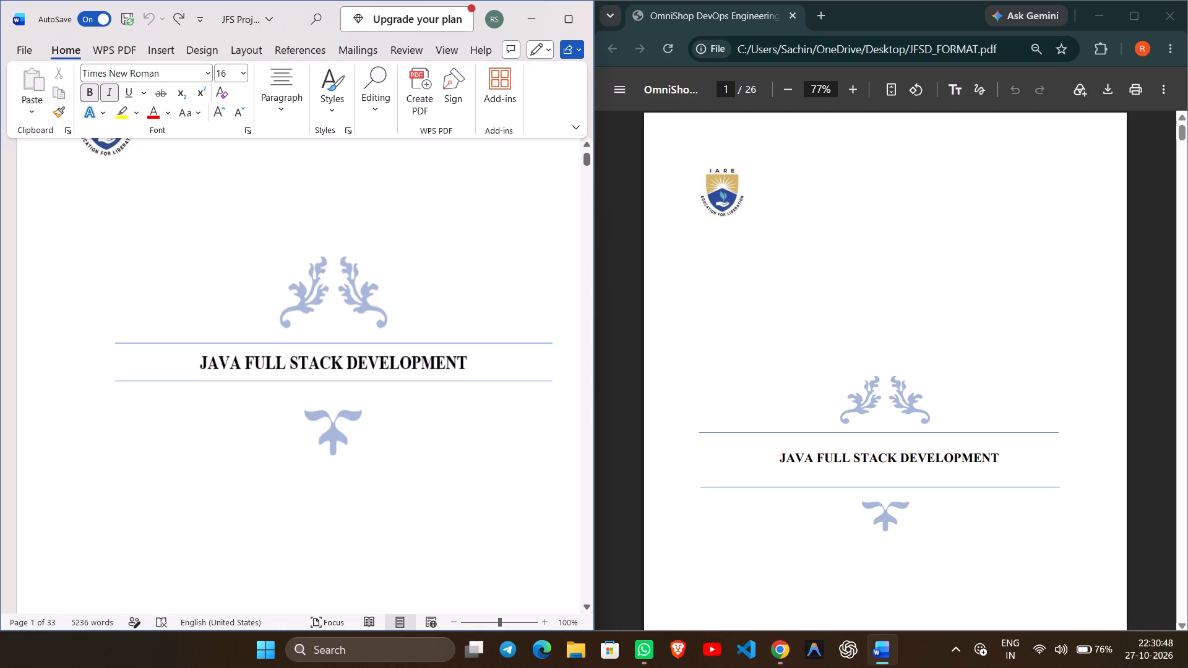
scroll(502, 359, down, 3)
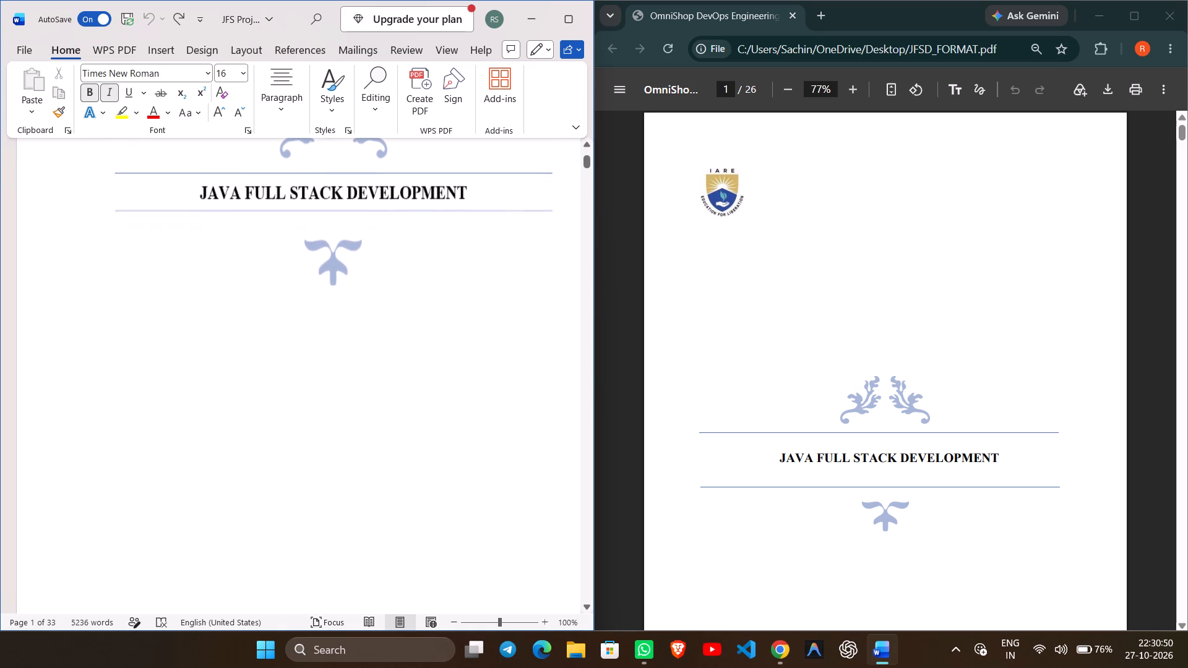
scroll(502, 359, down, 3)
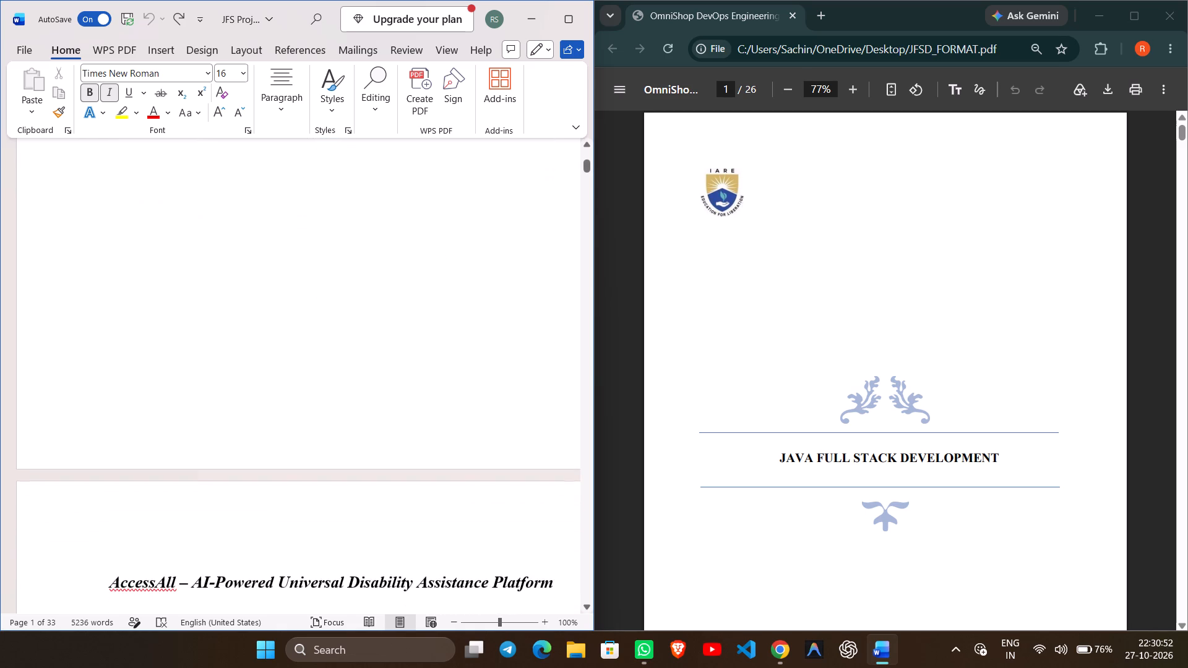
scroll(502, 359, down, 3)
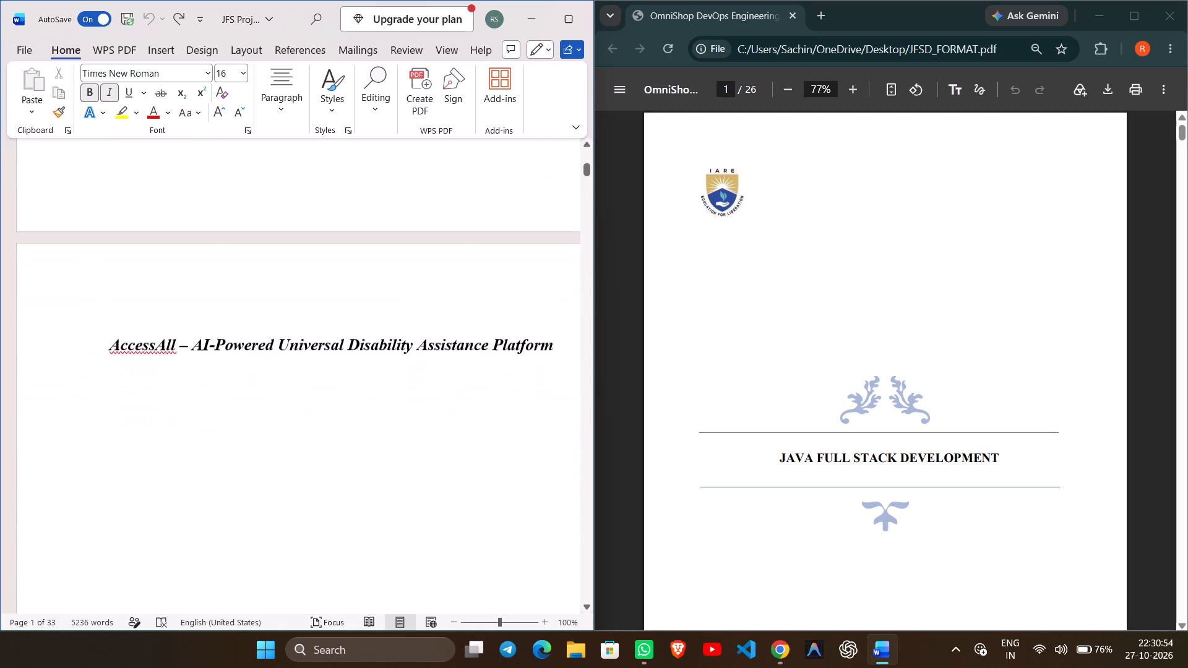
scroll(502, 359, down, 2)
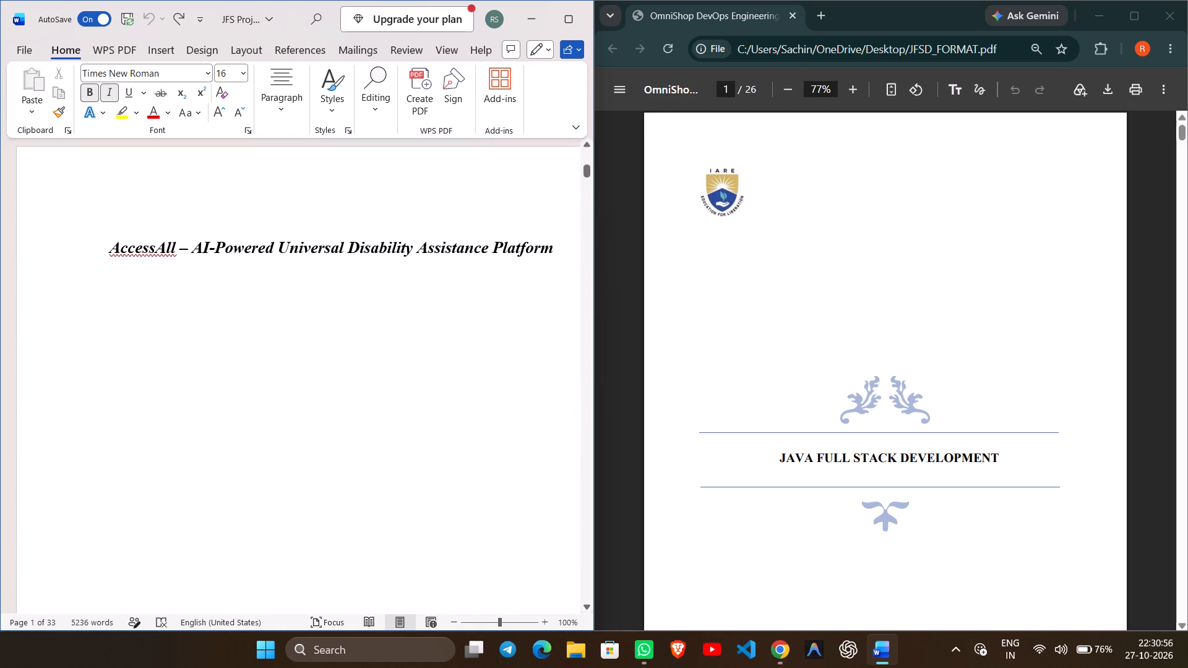
right_click(489, 360)
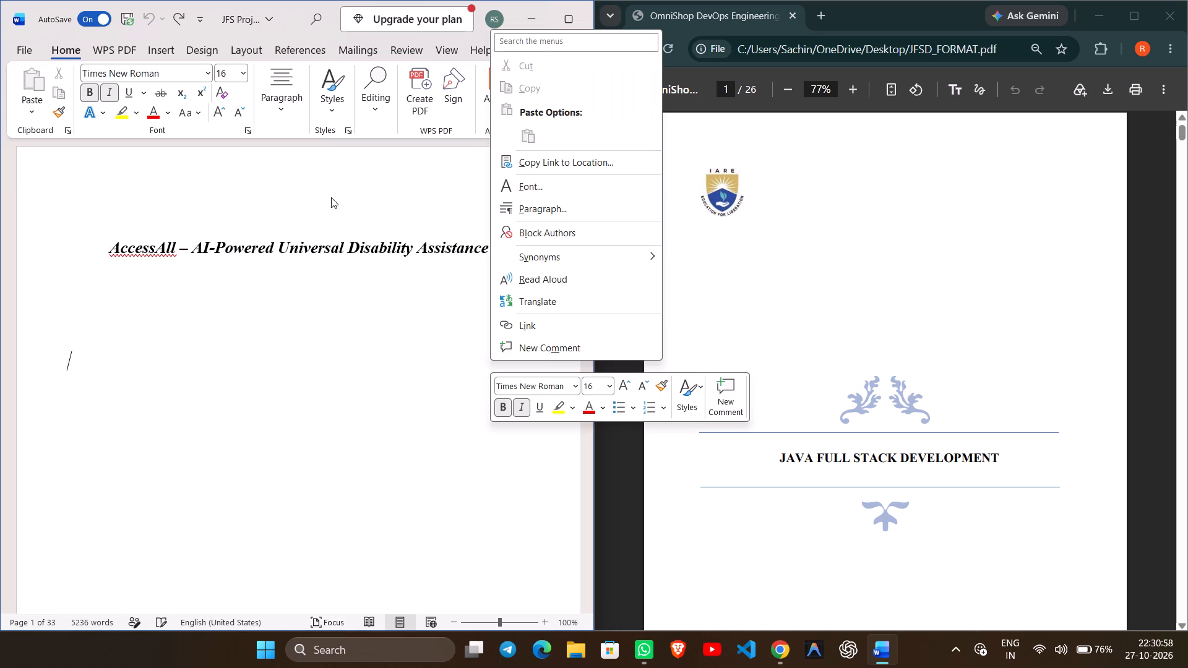
click(436, 504)
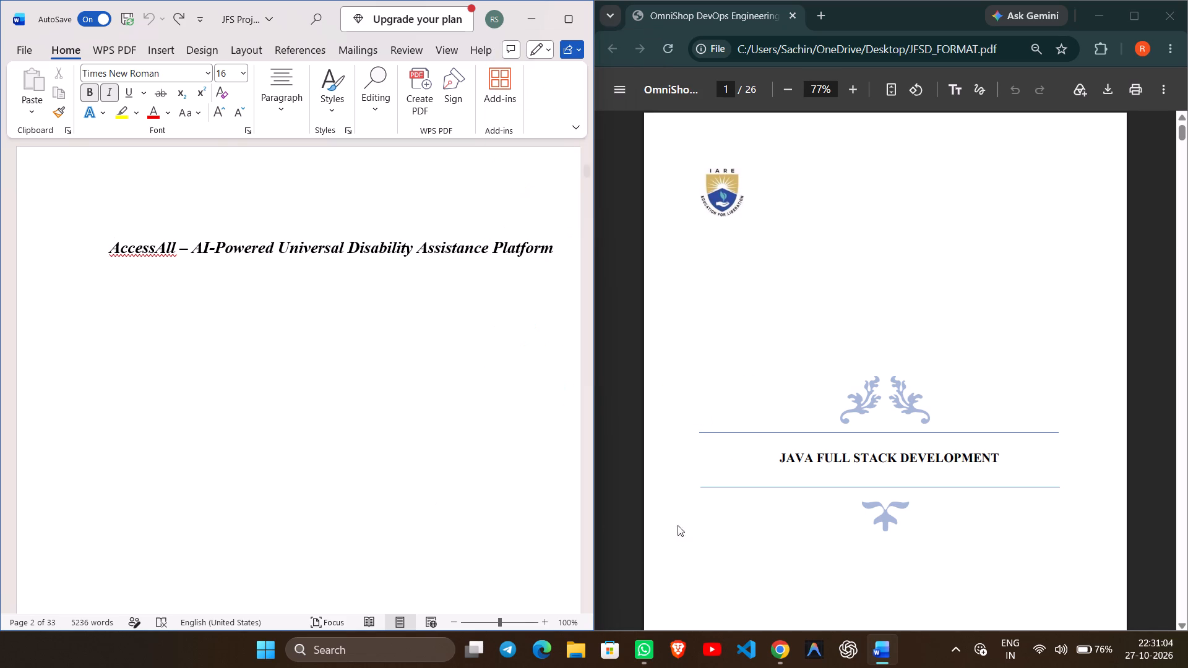
scroll(742, 461, down, 5)
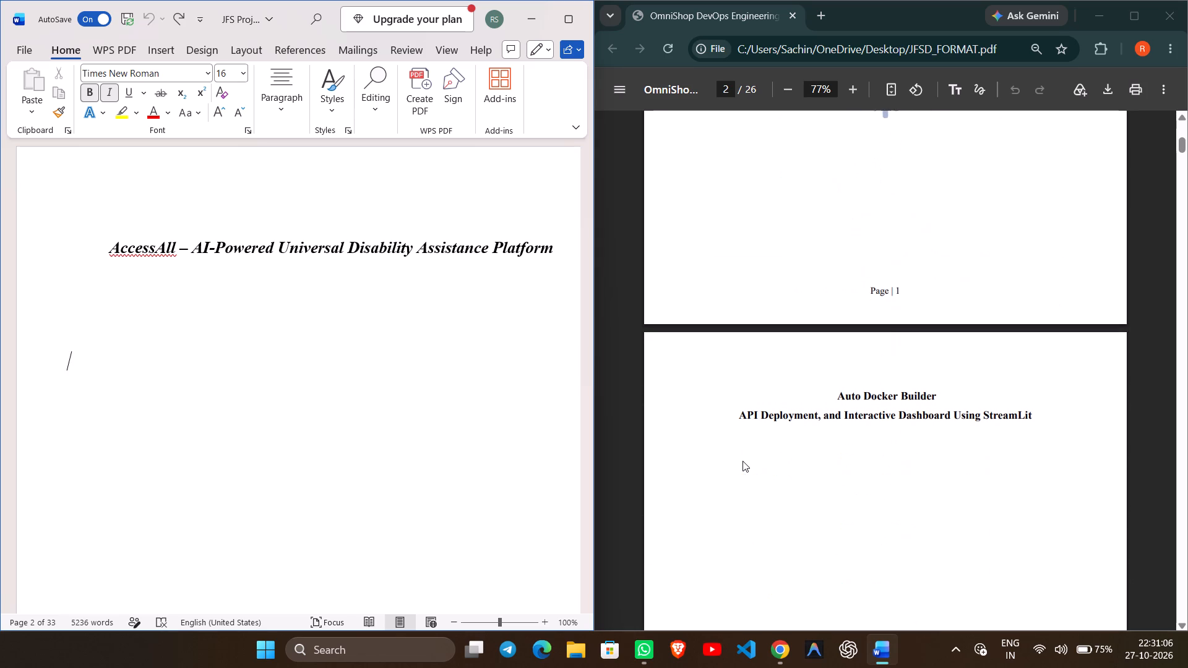
scroll(742, 461, down, 2)
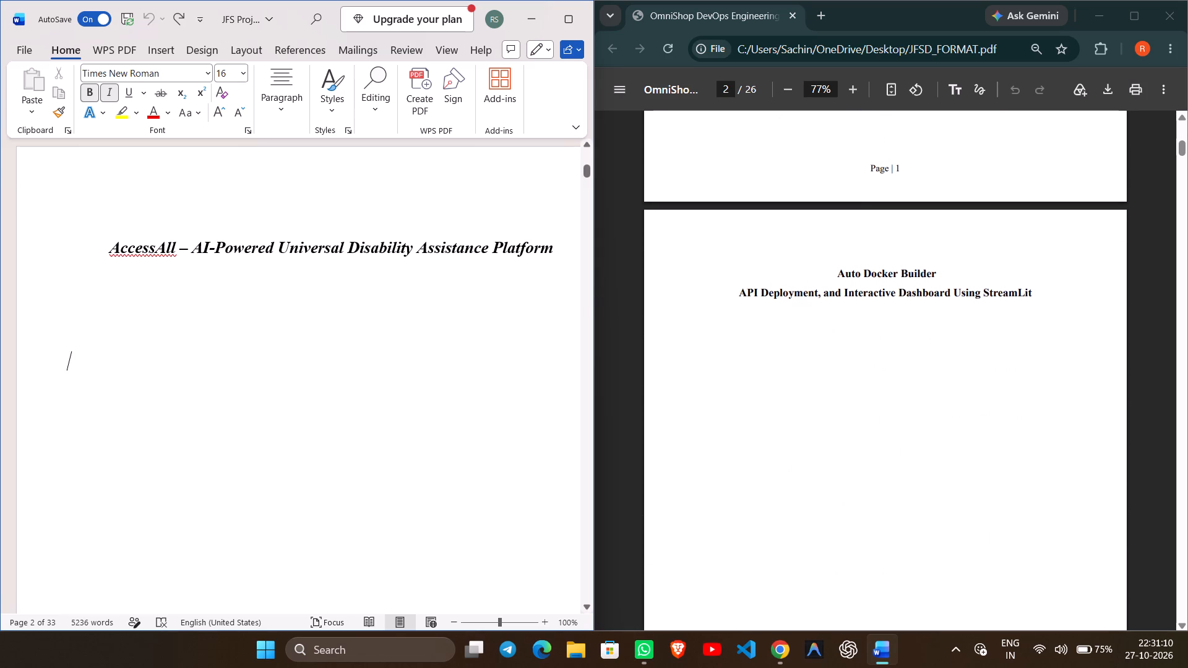
Remove the indent before the AccessAll title on page 2 and insert two spaces in front of it.
click(113, 249)
key(BackSpace)
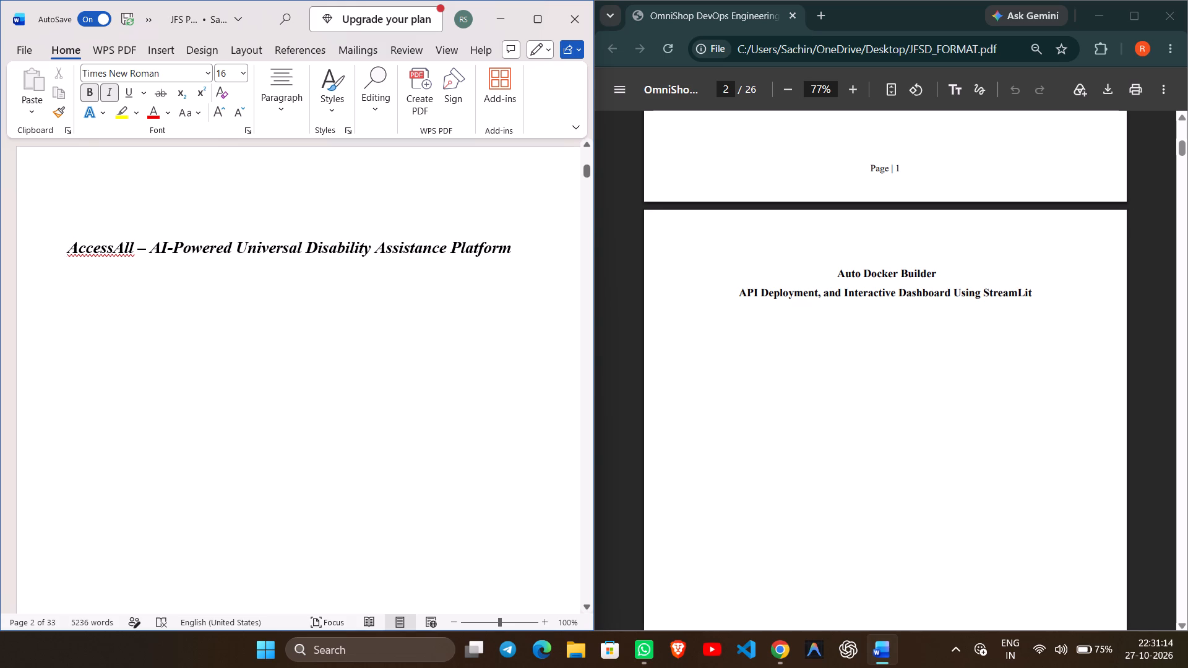
key(space)
key(space)
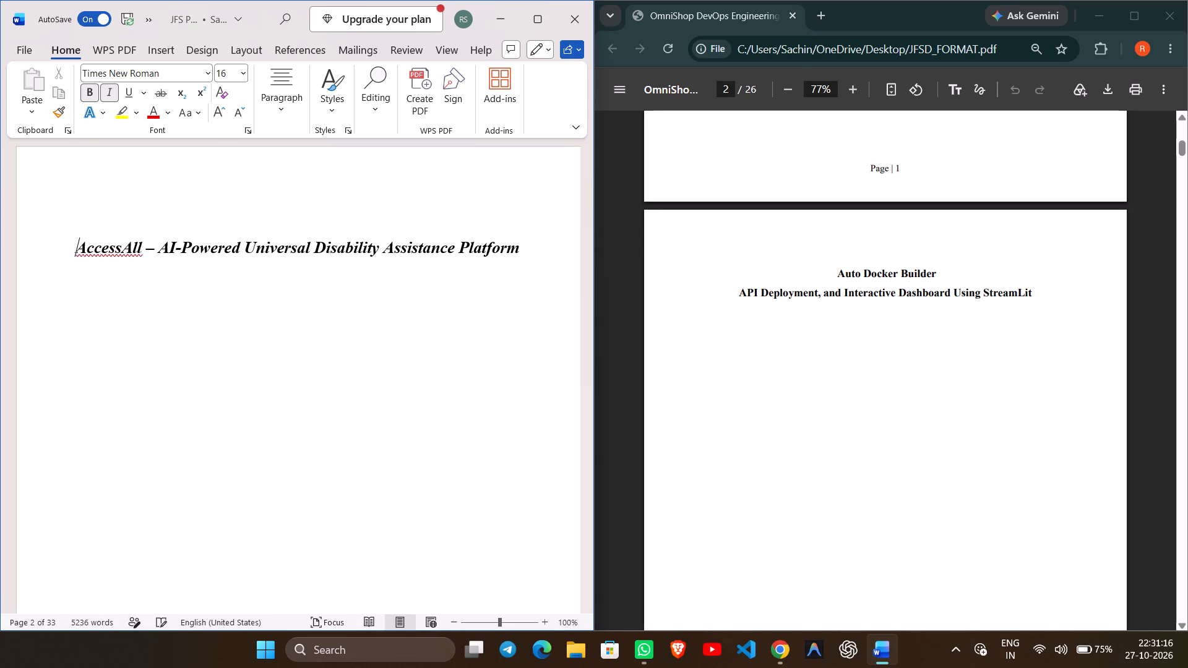
key(space)
key(BackSpace)
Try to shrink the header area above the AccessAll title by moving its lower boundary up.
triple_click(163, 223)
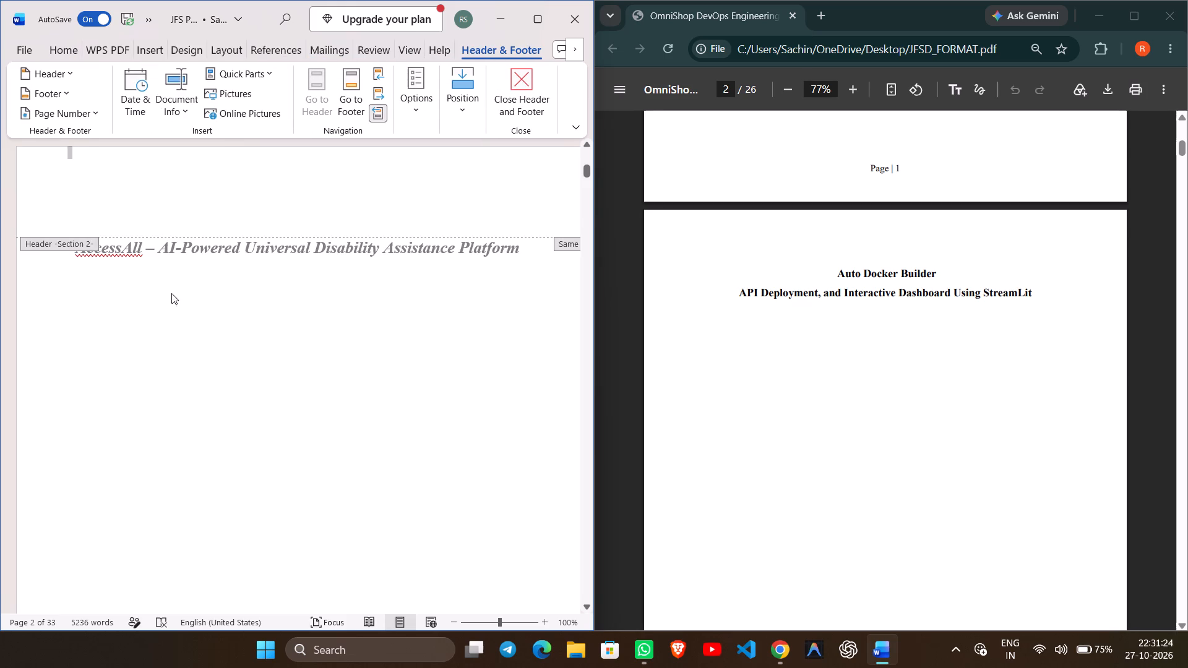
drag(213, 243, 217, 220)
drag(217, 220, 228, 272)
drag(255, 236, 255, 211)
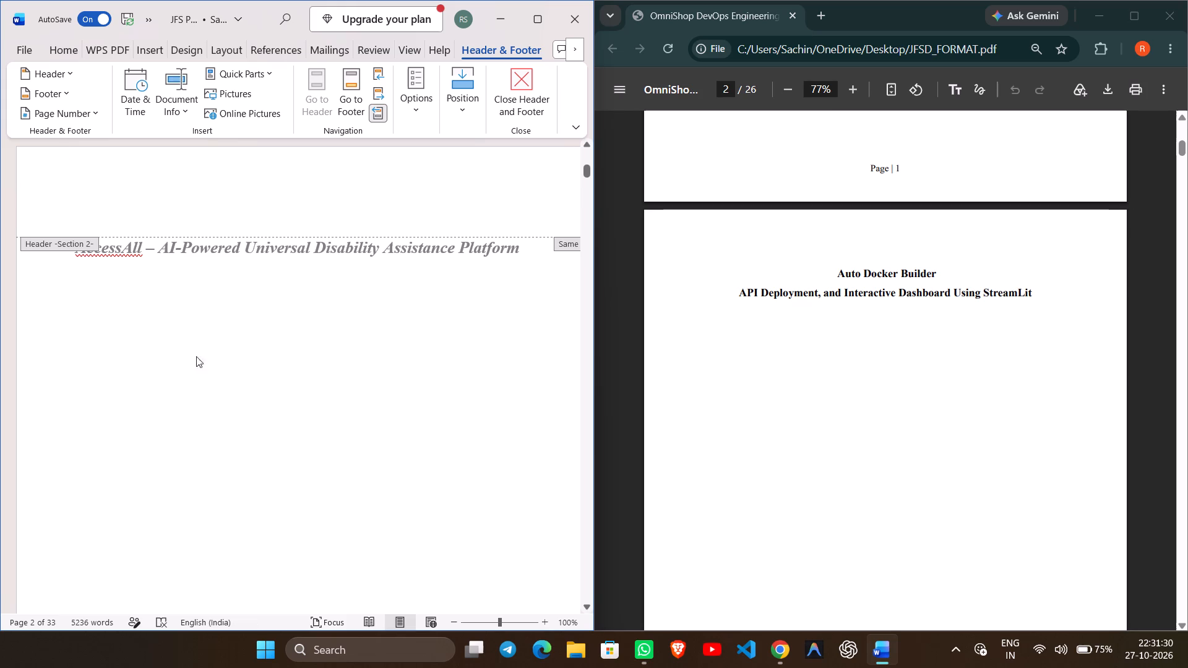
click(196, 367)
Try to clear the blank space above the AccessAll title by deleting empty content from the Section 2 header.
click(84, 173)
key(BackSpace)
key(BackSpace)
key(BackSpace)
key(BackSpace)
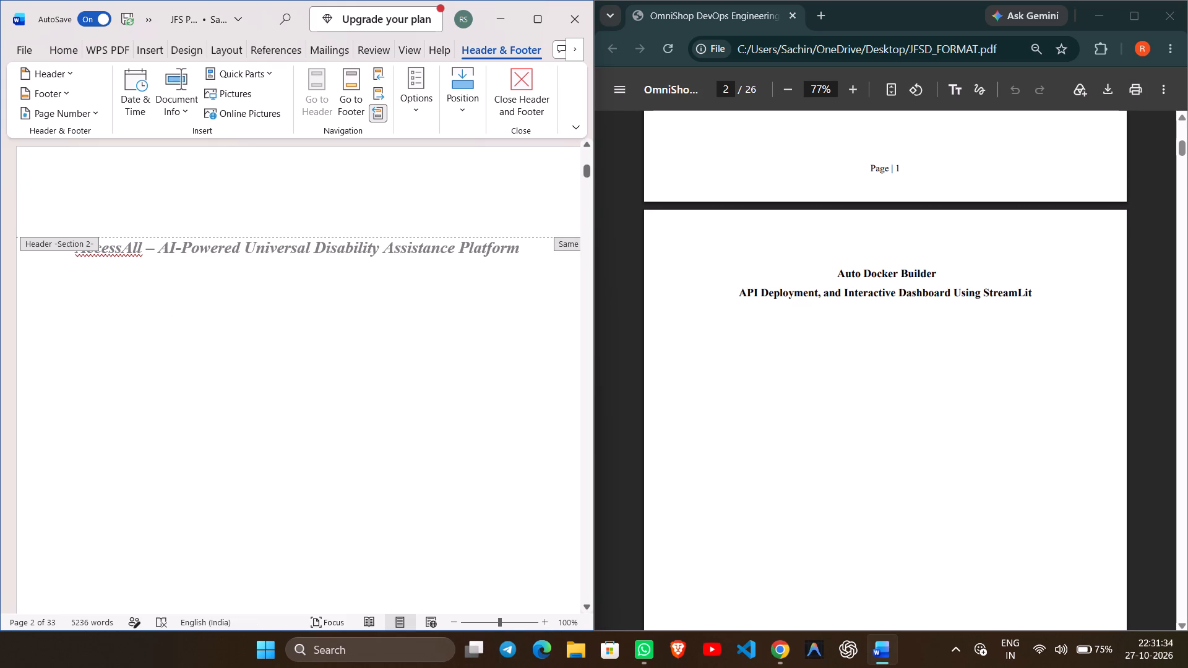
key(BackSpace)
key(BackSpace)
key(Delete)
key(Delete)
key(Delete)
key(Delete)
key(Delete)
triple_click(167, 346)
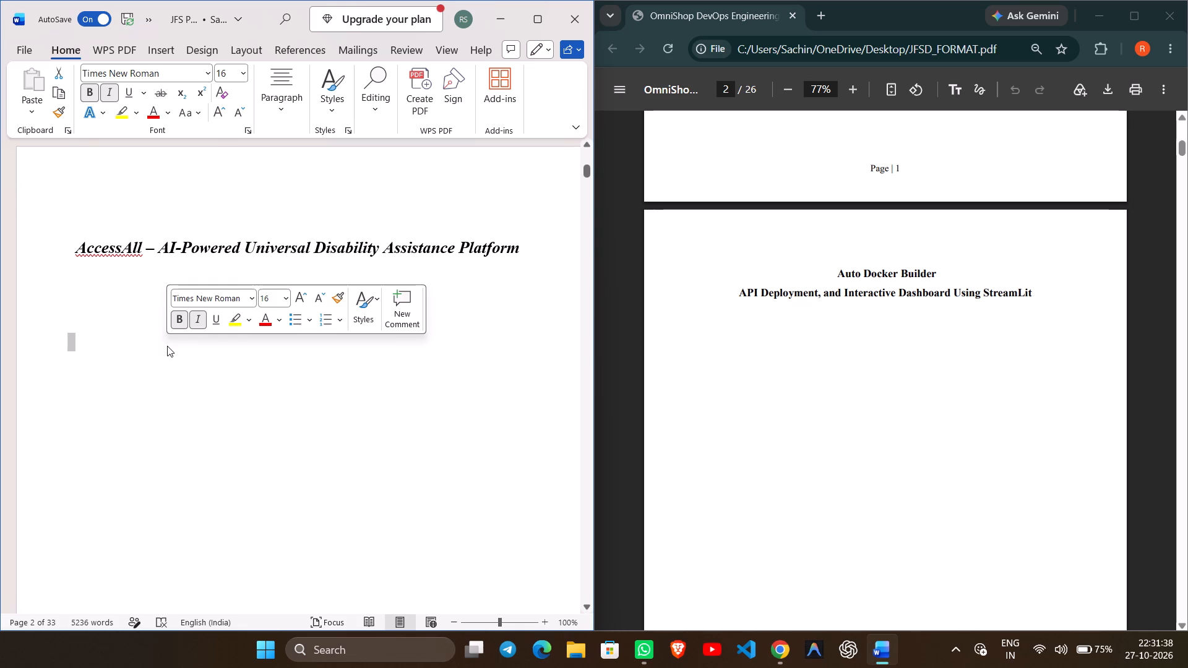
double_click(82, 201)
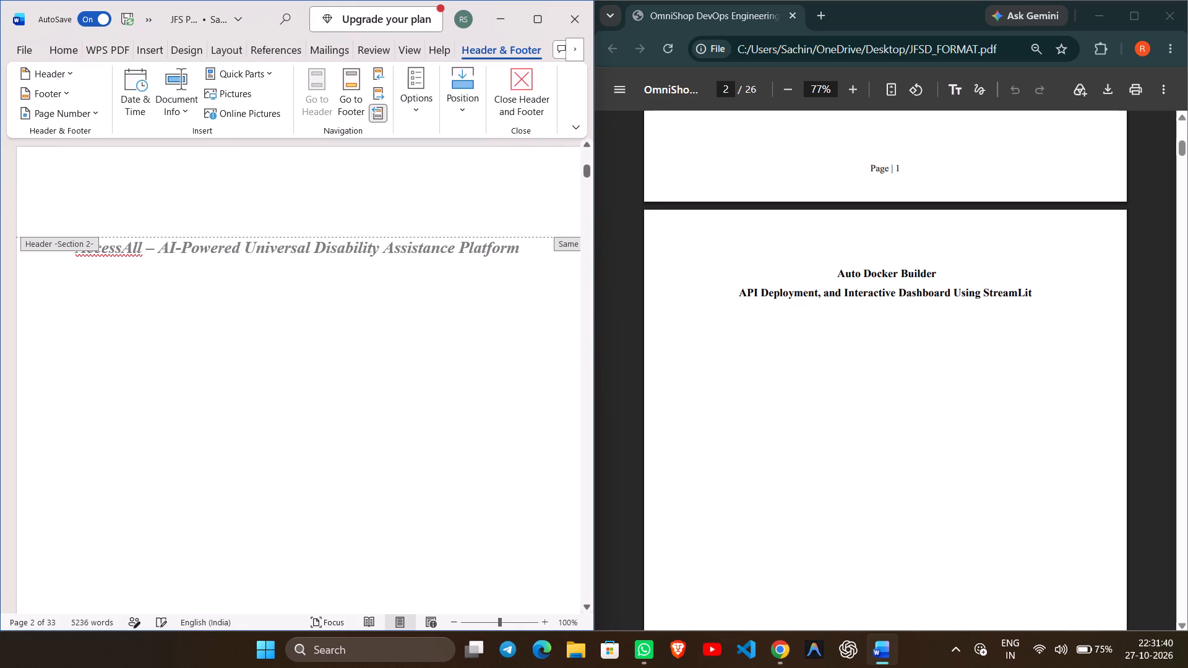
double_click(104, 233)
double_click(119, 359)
Delete the two spaces before the AccessAll title and try to remove the blank space above it.
click(78, 247)
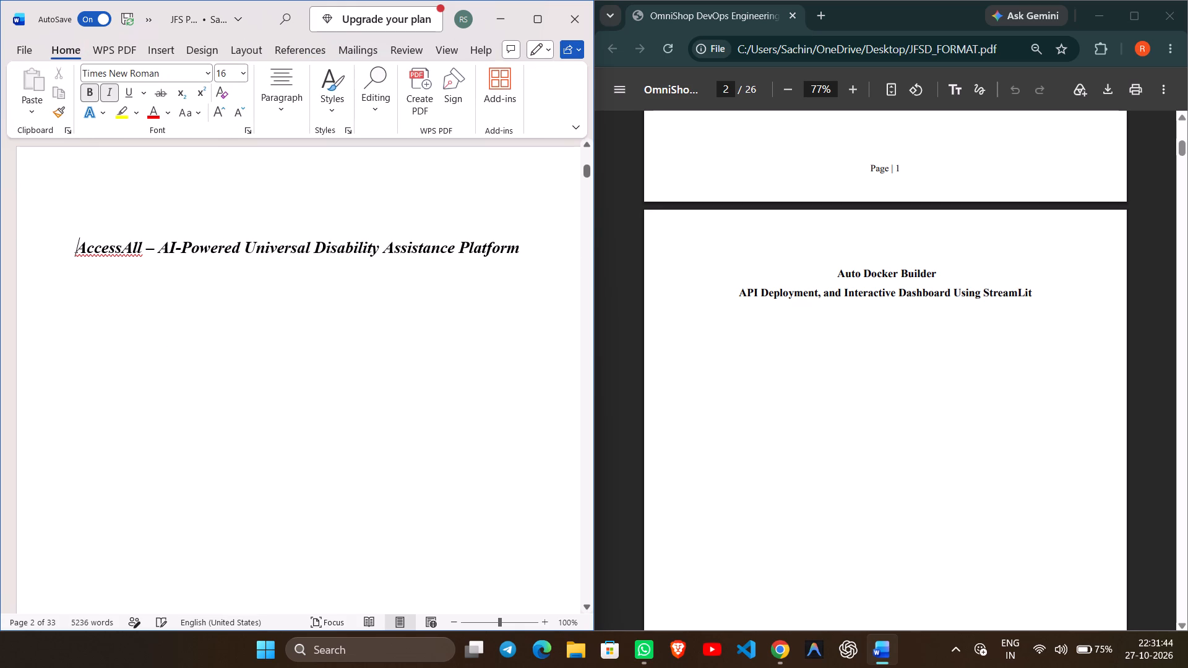
key(BackSpace)
key(BackSpace)
key(BackSpace)
key(BackSpace)
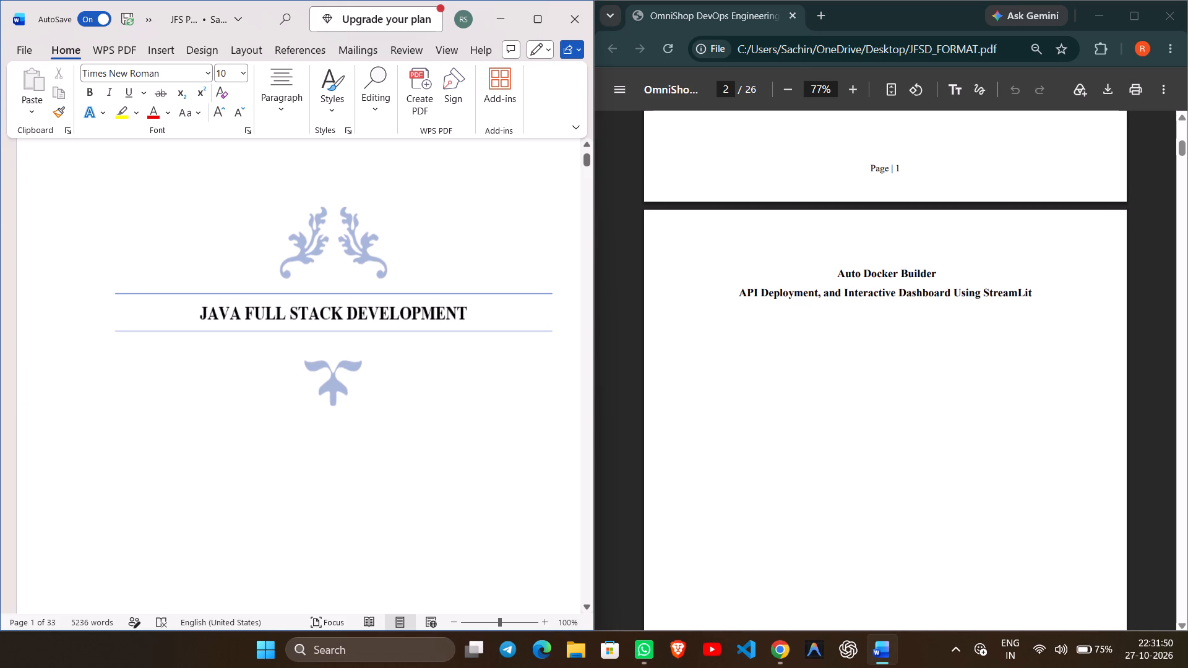
Save the document.
key(ctrl+s)
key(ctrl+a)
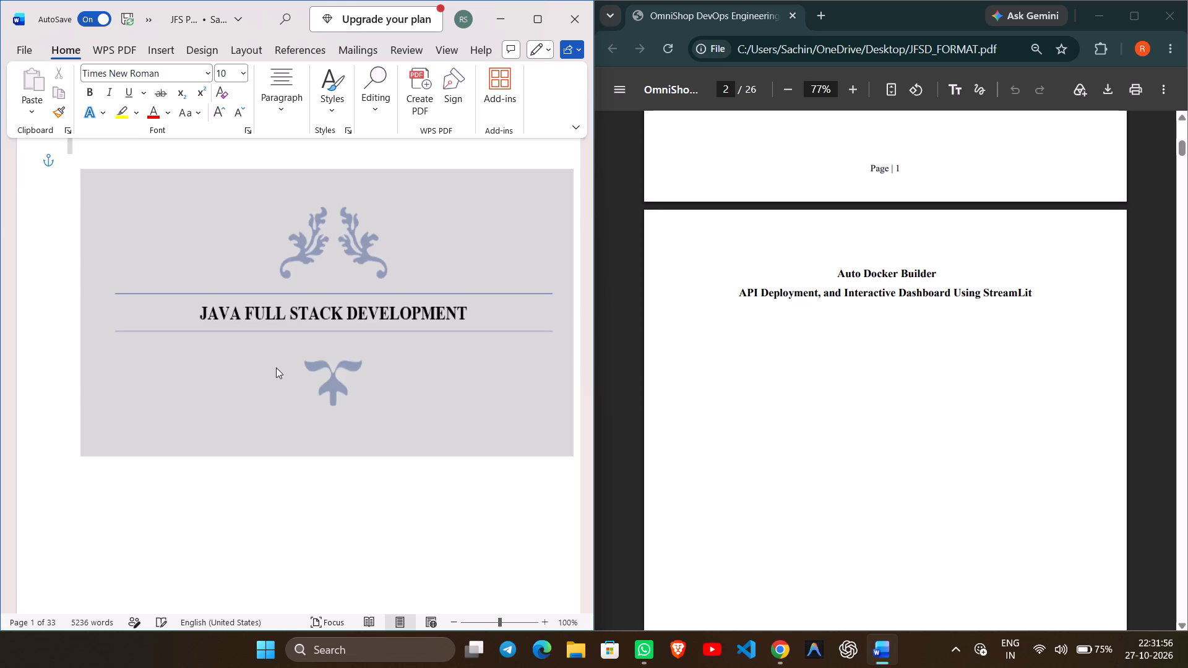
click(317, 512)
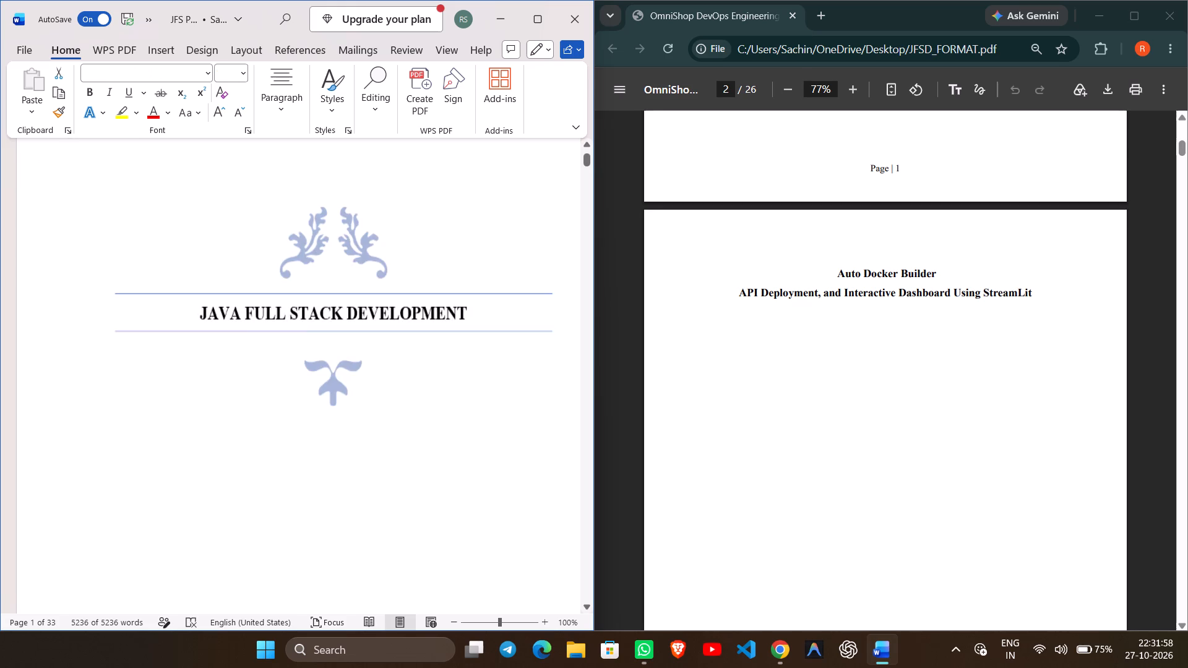
Insert one space before the AccessAll title on page 2 to shift it slightly along its line.
scroll(317, 512, down, 5)
scroll(317, 512, up, 1)
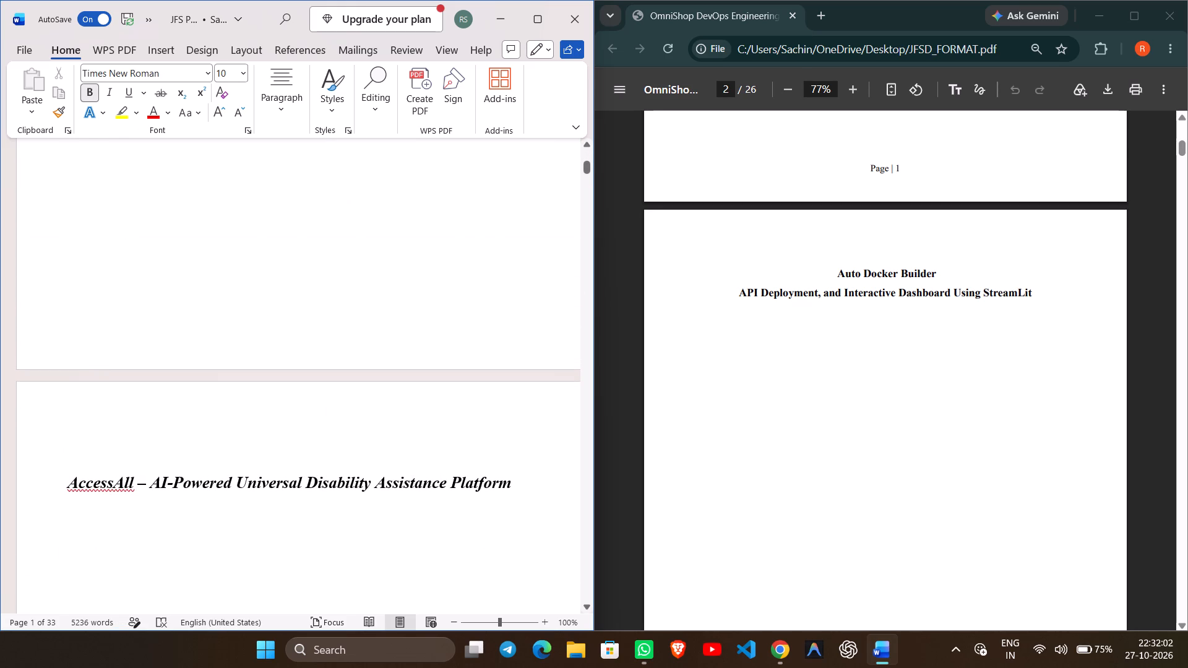
click(67, 481)
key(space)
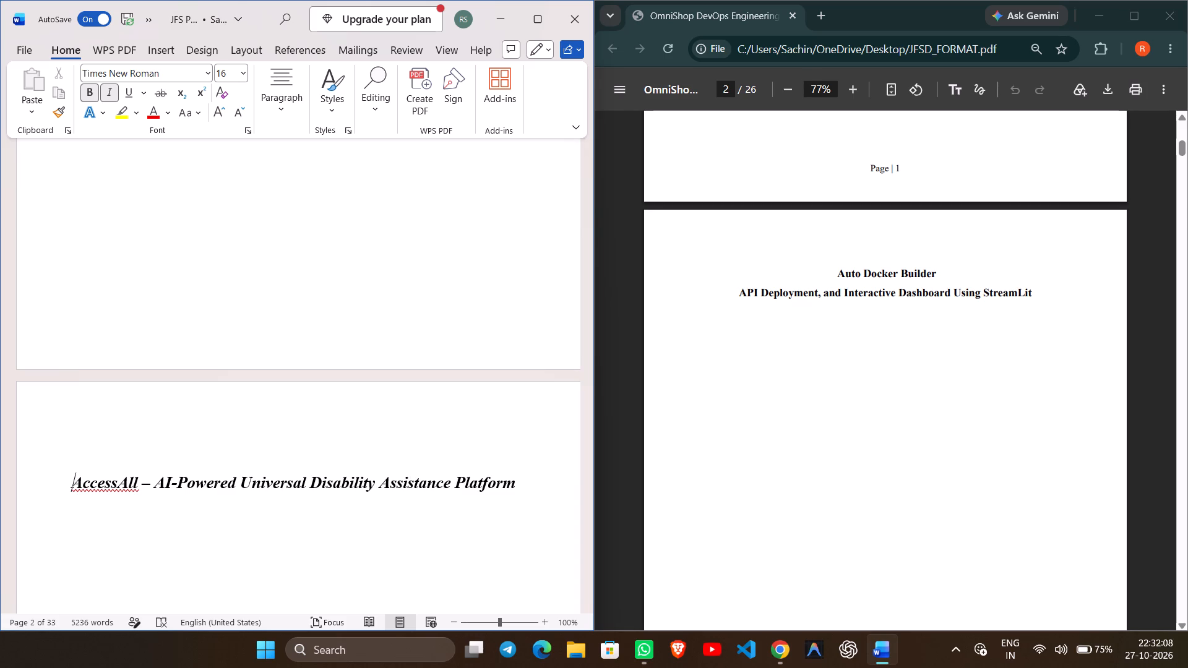
View the report down to the FinPulse title page and switch to another open window.
scroll(170, 548, down, 4)
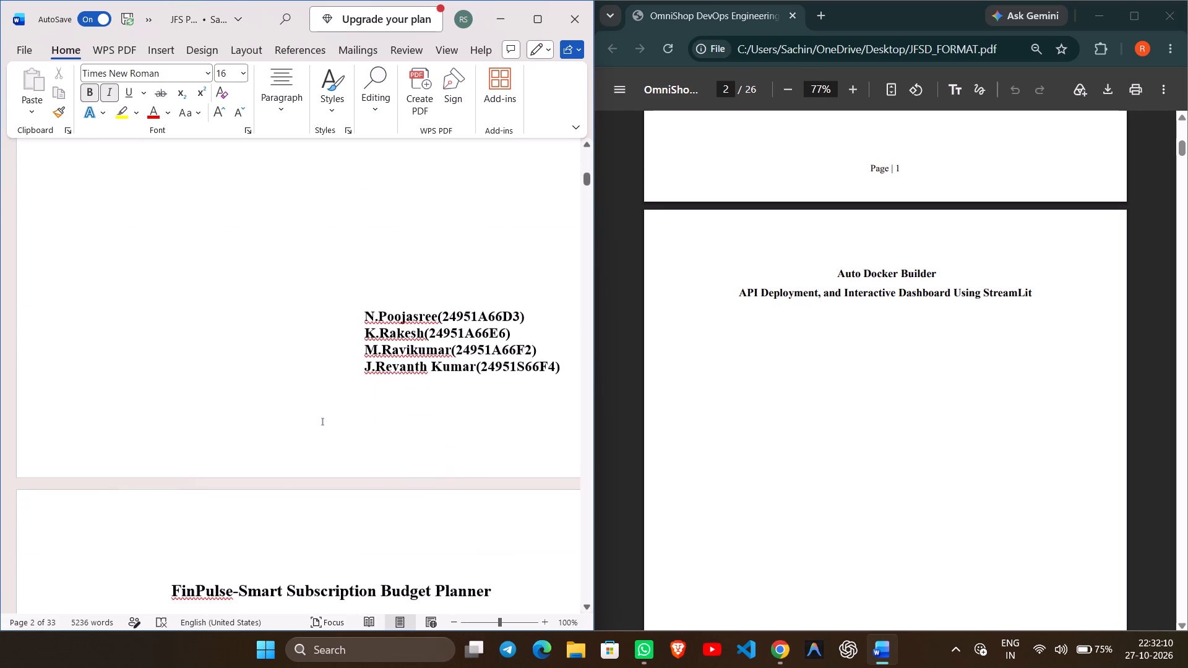
key(alt+Tab)
key(alt+Tab)
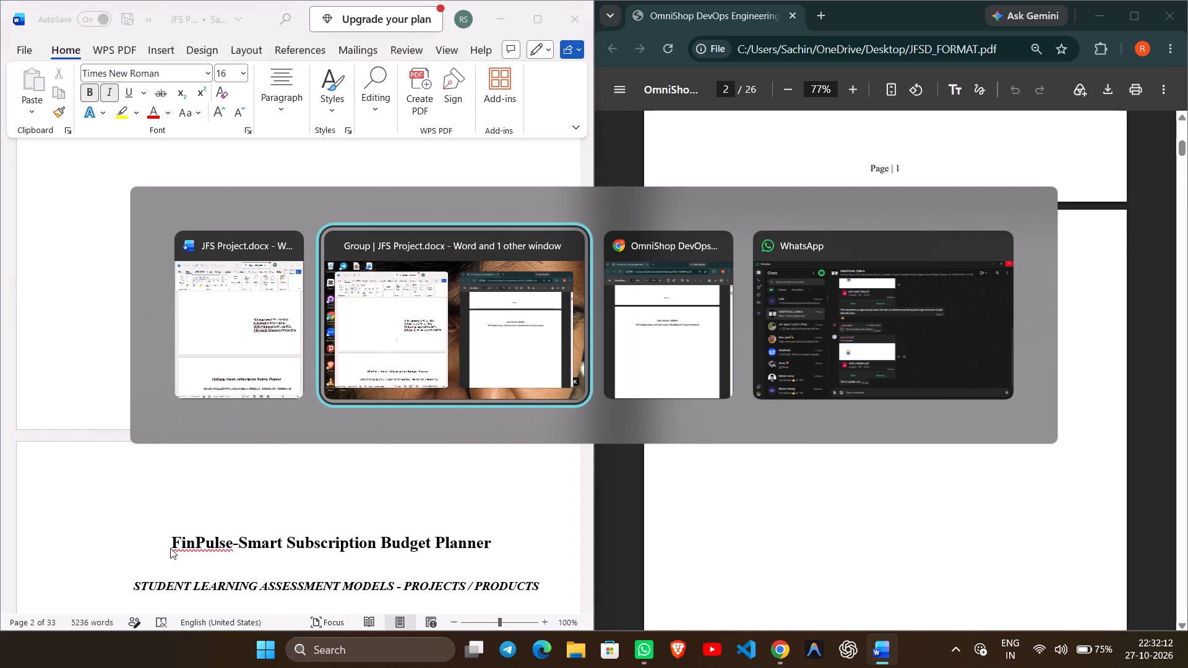
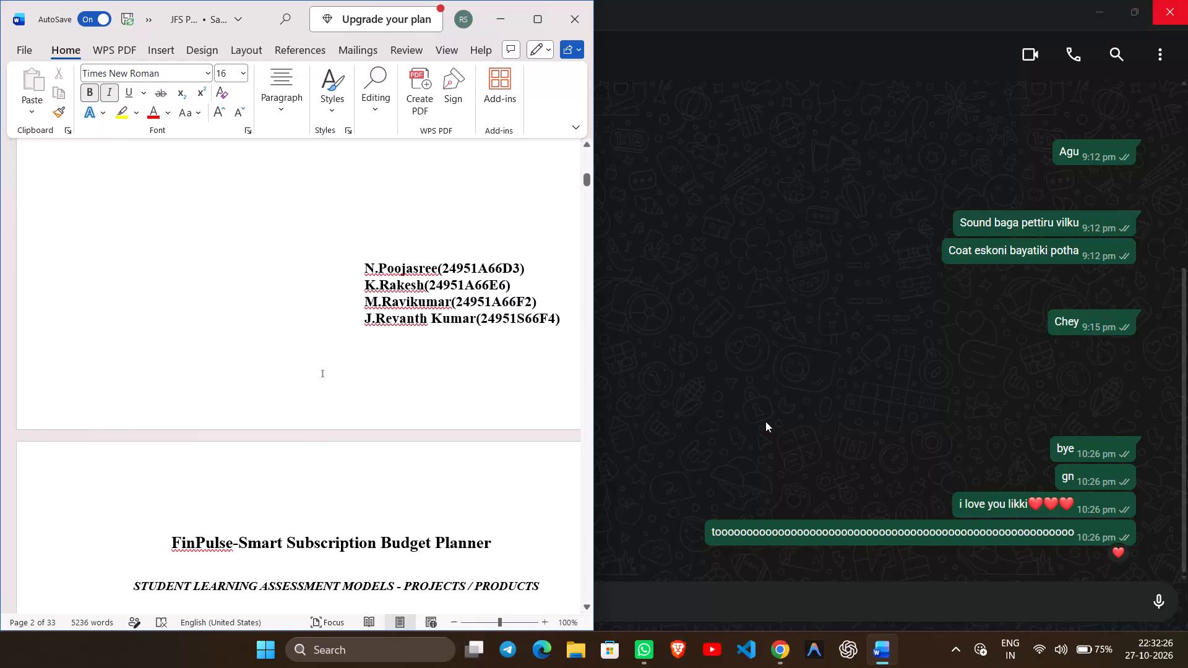
Bring JFSD_FORMAT.pdf back up beside the report and check the names placement on its page 2.
key(alt+Tab)
key(alt+Tab)
key(alt+Tab)
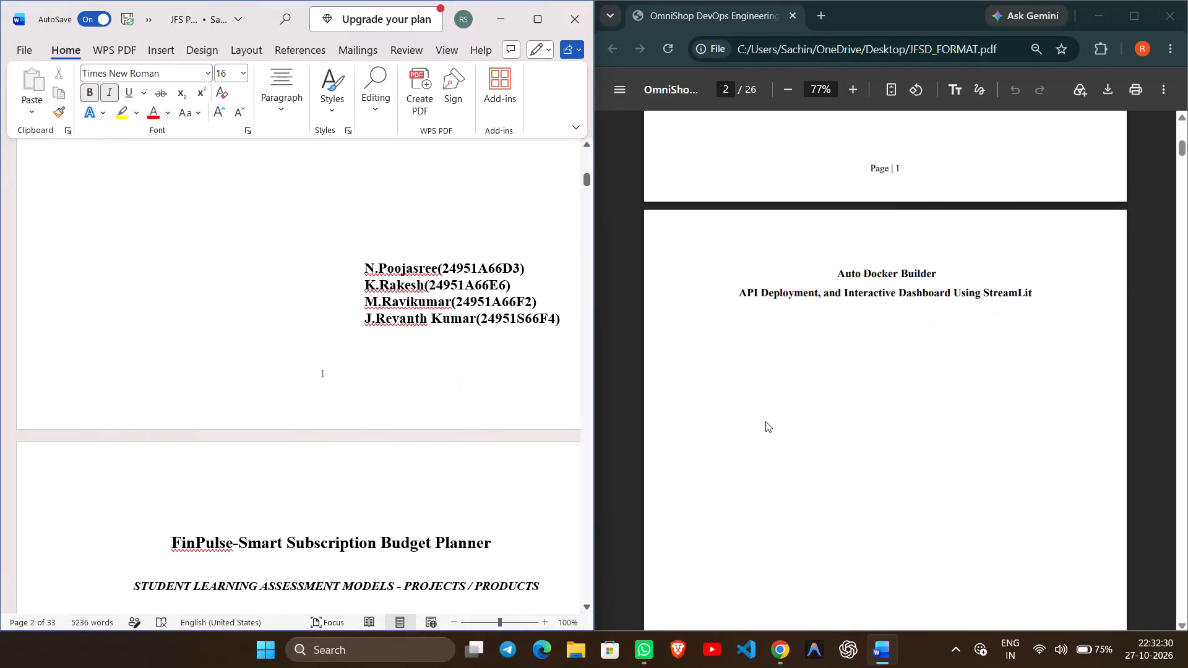
scroll(765, 421, down, 3)
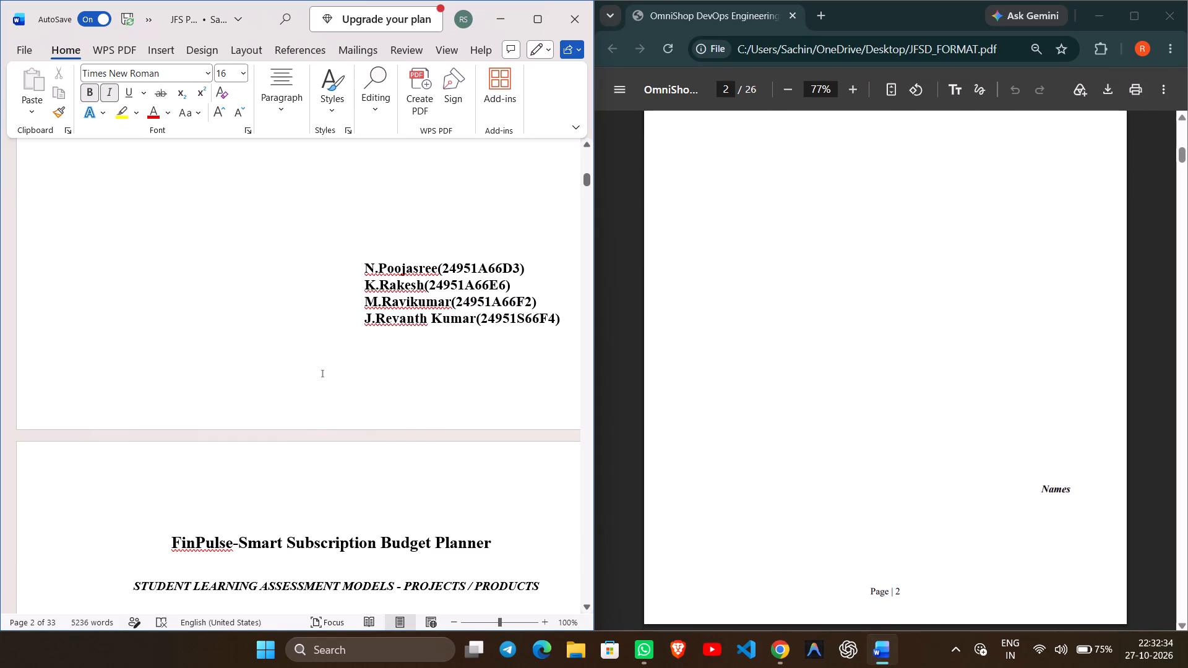
Select the first team member's name, without the roll number, in the member list on page 2 of the report.
drag(438, 269, 369, 271)
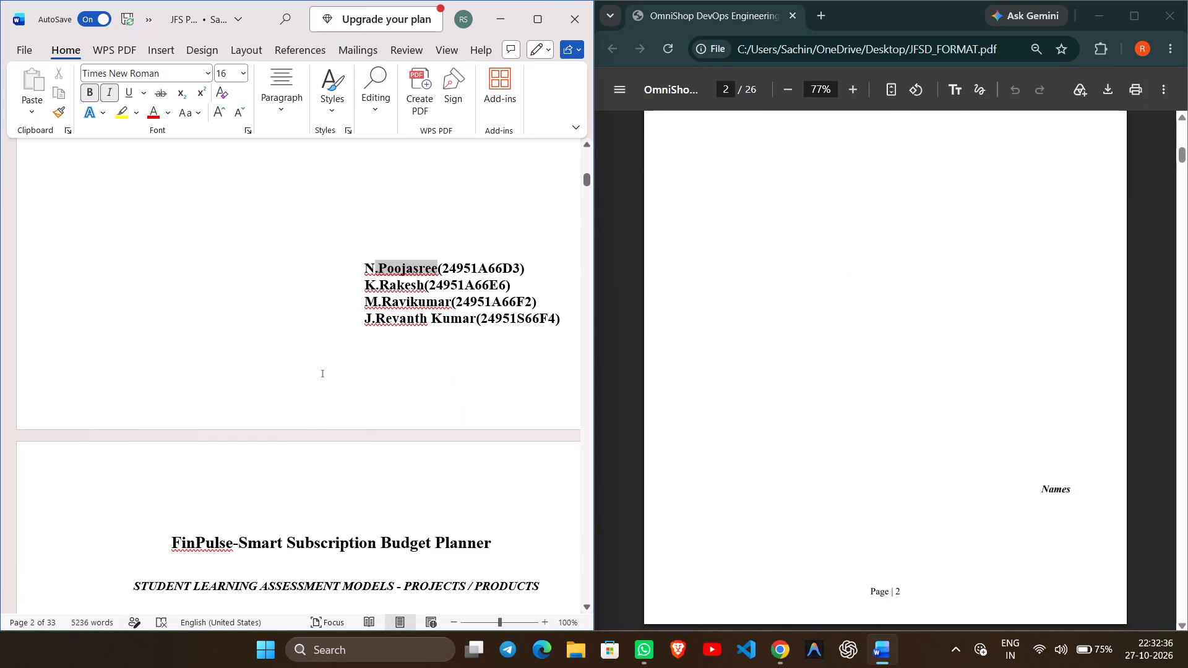
drag(369, 271, 363, 271)
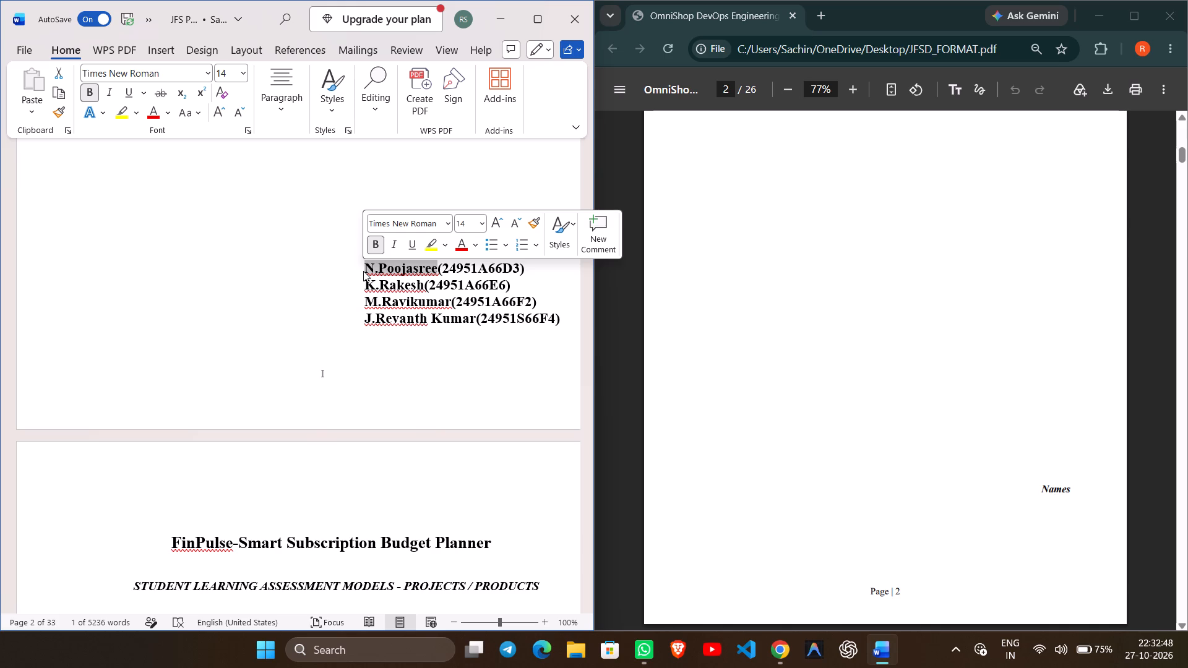
Replace the first team member's name in the page 2 names list with the new member's initial and name.
key(shift+b)
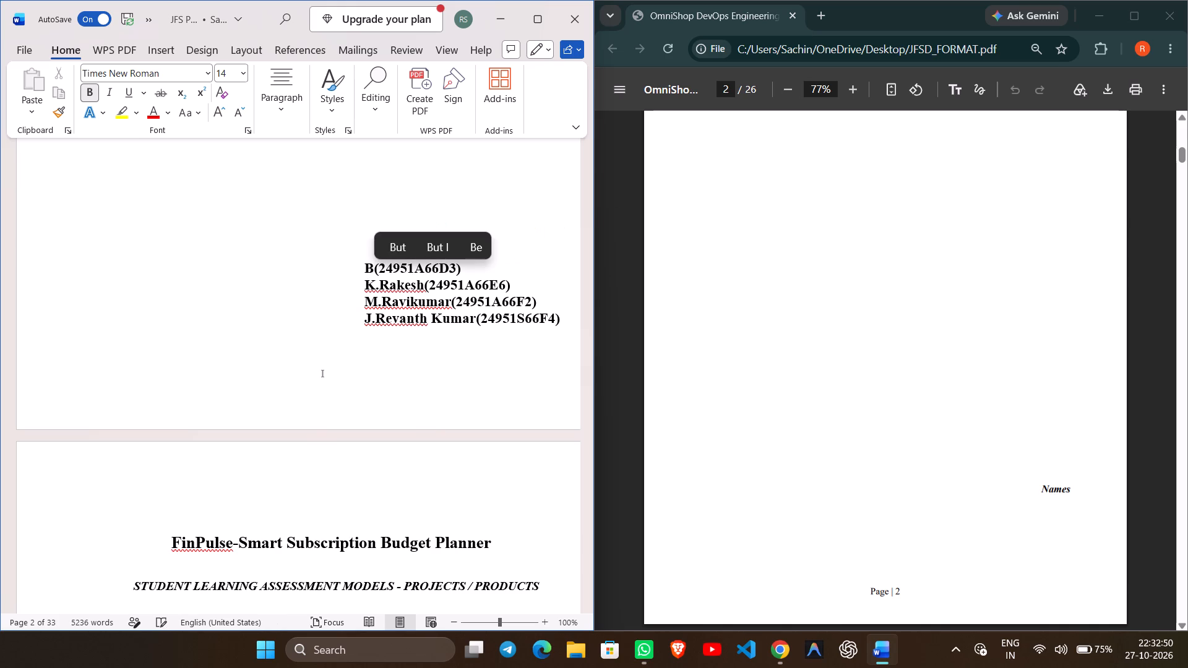
key(period)
key(shift+p)
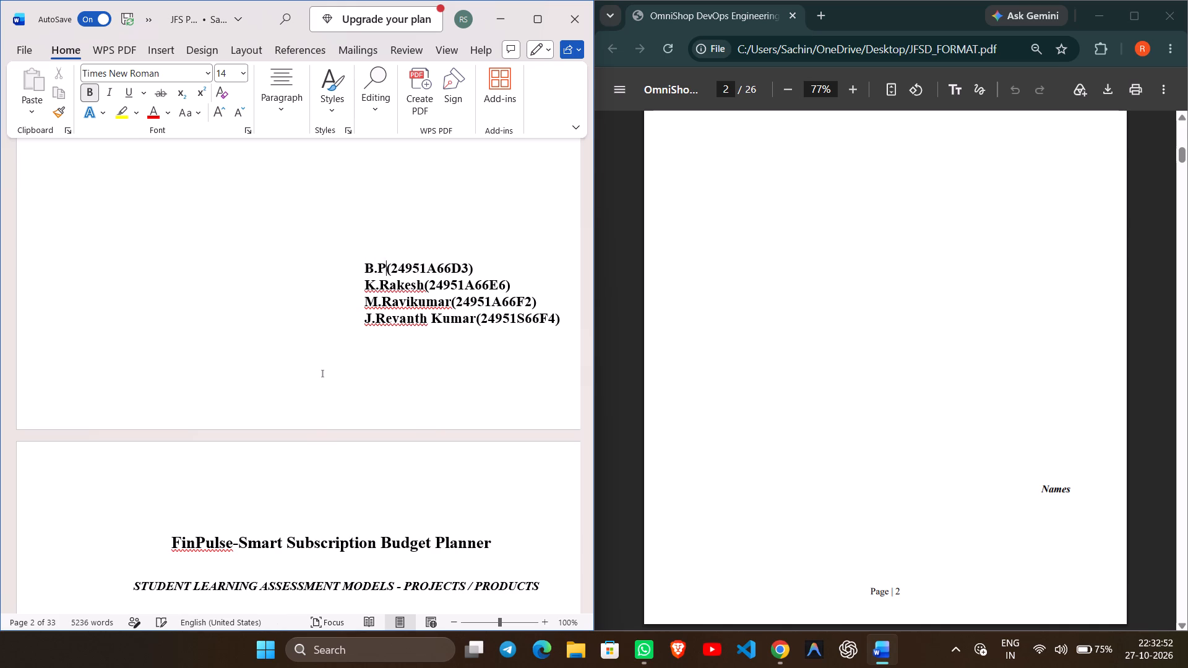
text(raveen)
Change the last two characters of the first team member's roll number to match the new member.
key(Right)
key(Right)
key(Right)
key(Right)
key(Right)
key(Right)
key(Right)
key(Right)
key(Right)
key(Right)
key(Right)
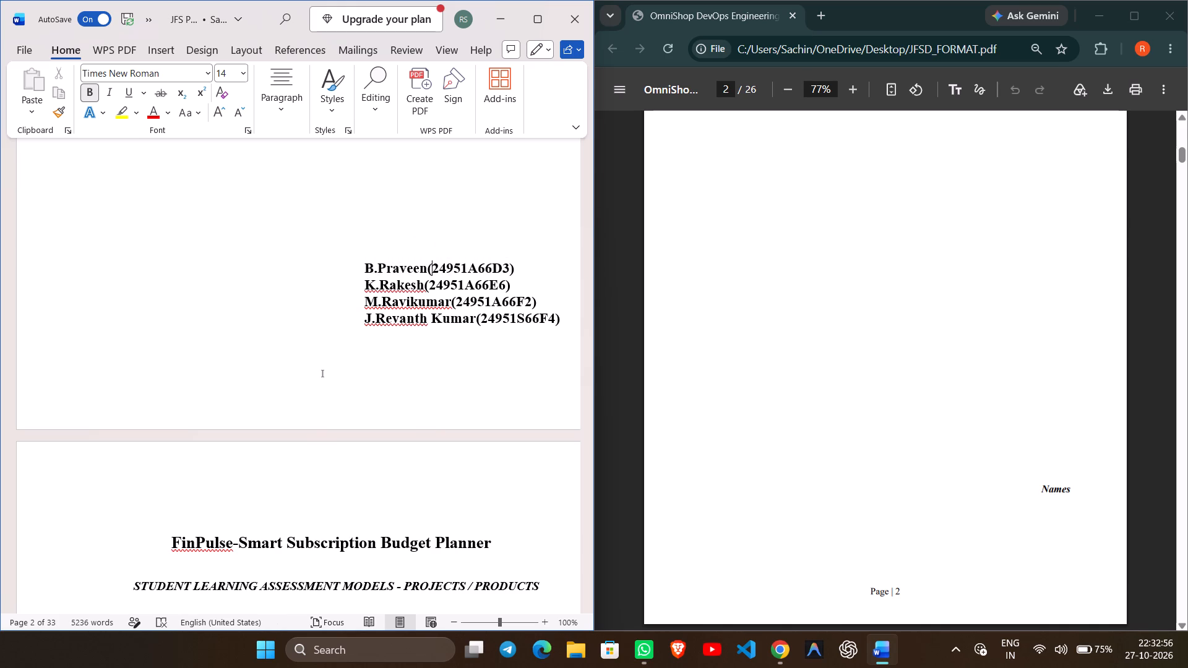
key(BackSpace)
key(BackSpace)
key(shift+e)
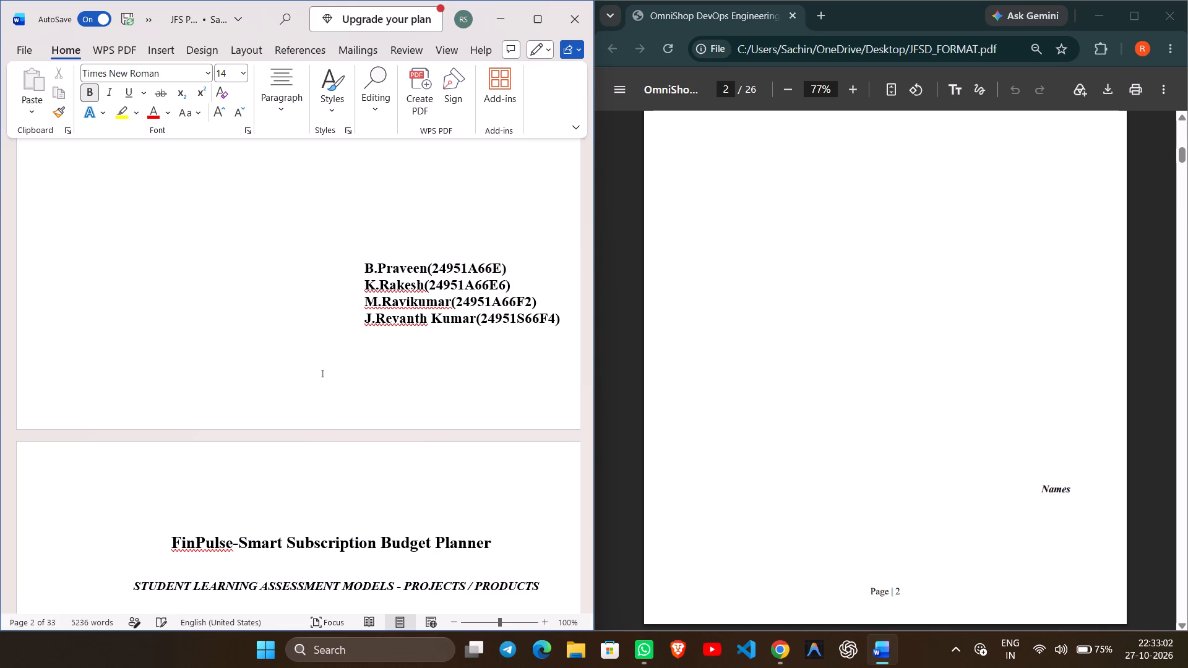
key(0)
Change the final digit of the second team member's roll number to match the new member.
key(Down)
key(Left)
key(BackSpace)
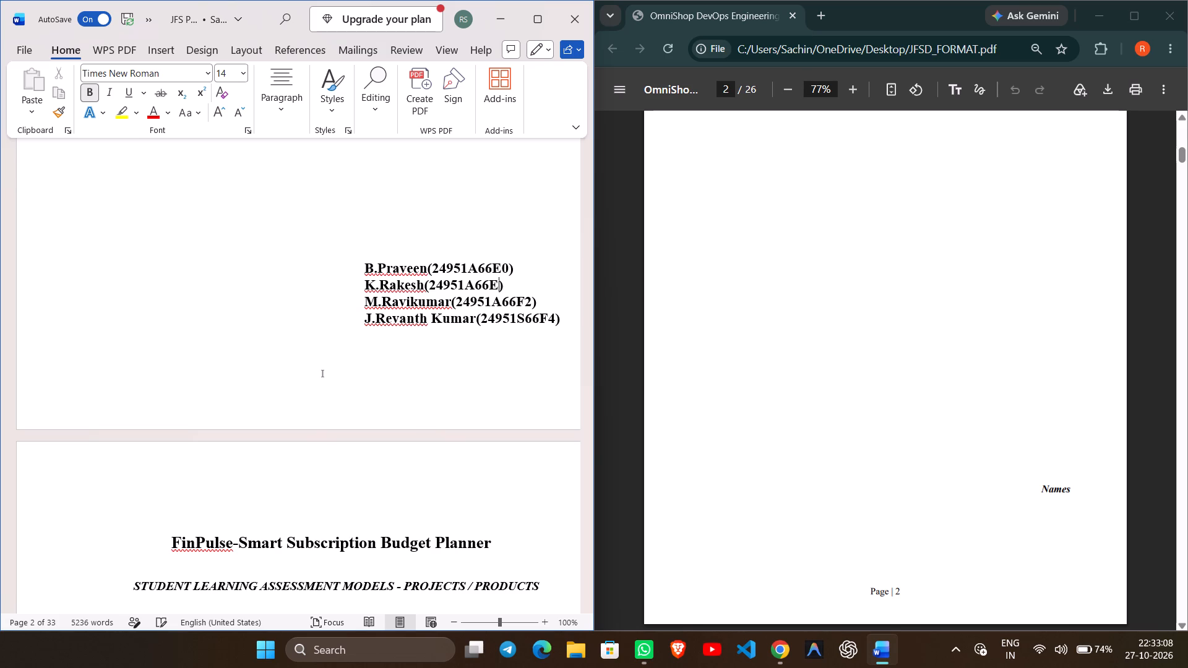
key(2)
Replace the second team member's name with the new member's initial and name, keeping the roll number in parentheses.
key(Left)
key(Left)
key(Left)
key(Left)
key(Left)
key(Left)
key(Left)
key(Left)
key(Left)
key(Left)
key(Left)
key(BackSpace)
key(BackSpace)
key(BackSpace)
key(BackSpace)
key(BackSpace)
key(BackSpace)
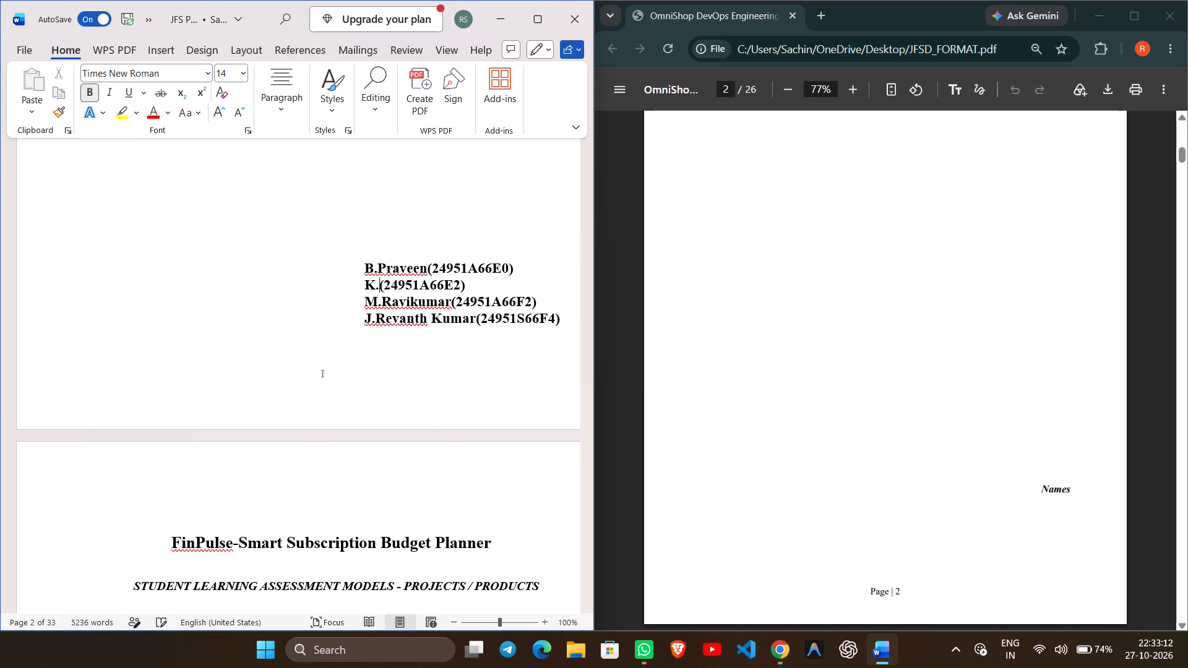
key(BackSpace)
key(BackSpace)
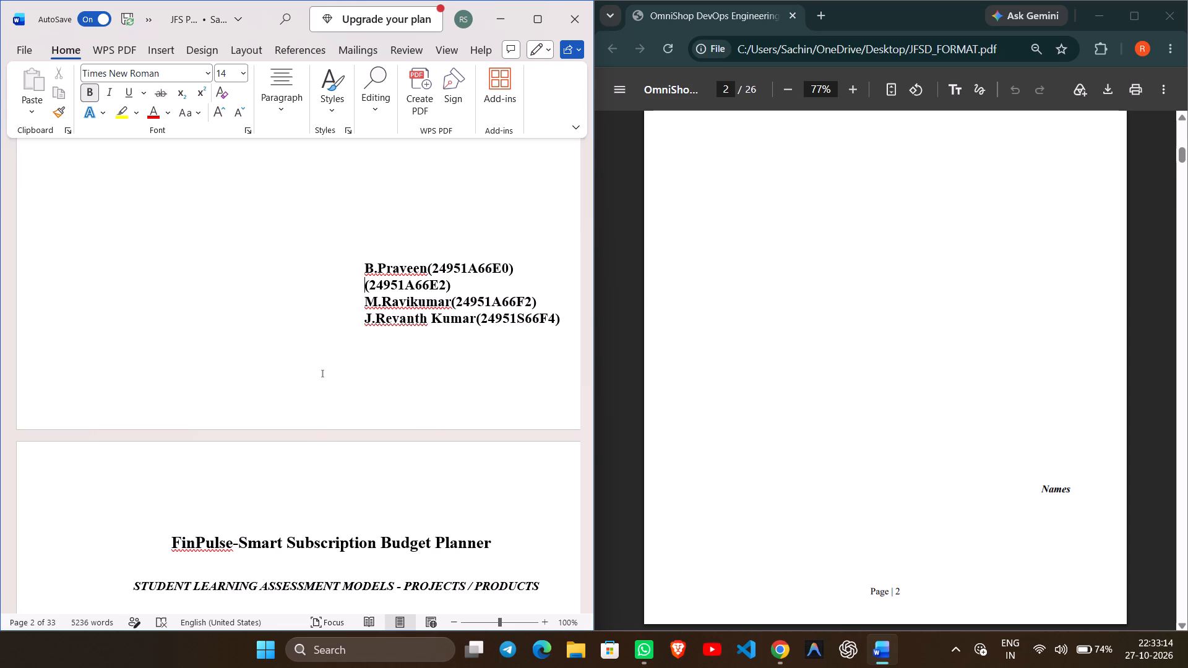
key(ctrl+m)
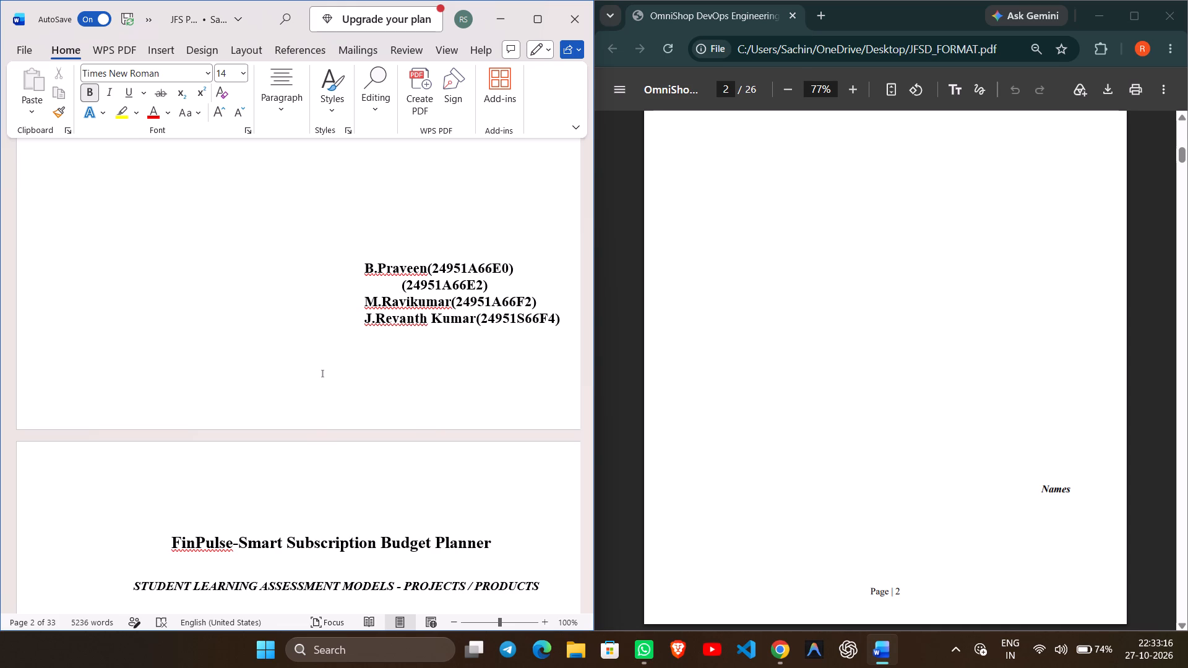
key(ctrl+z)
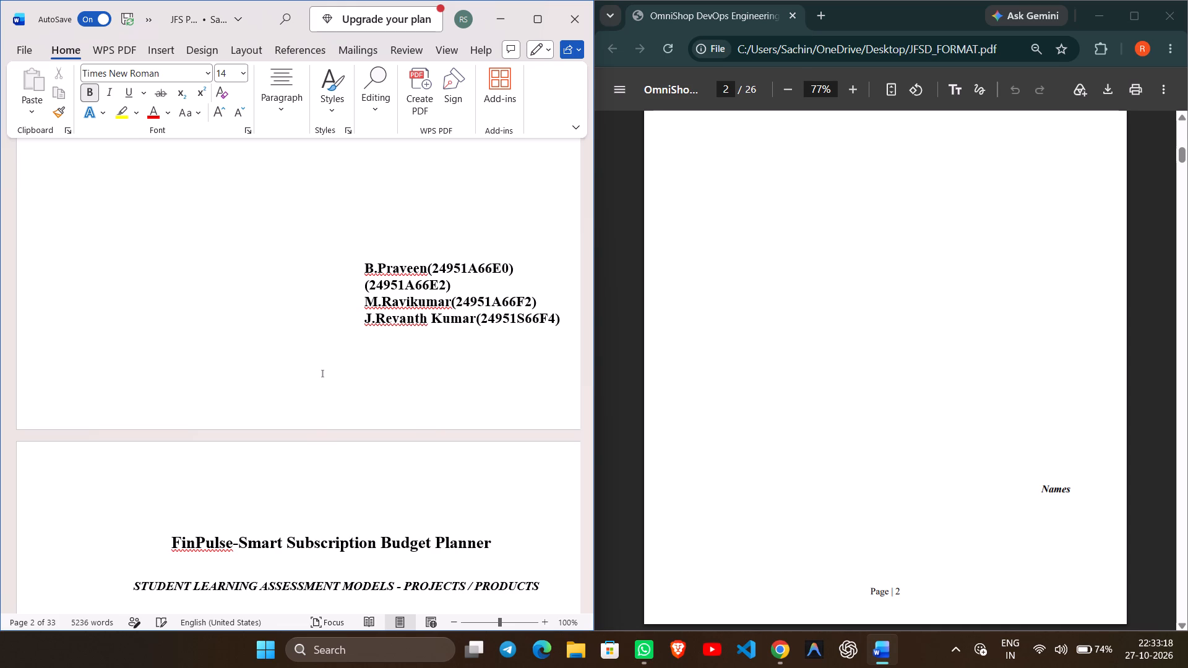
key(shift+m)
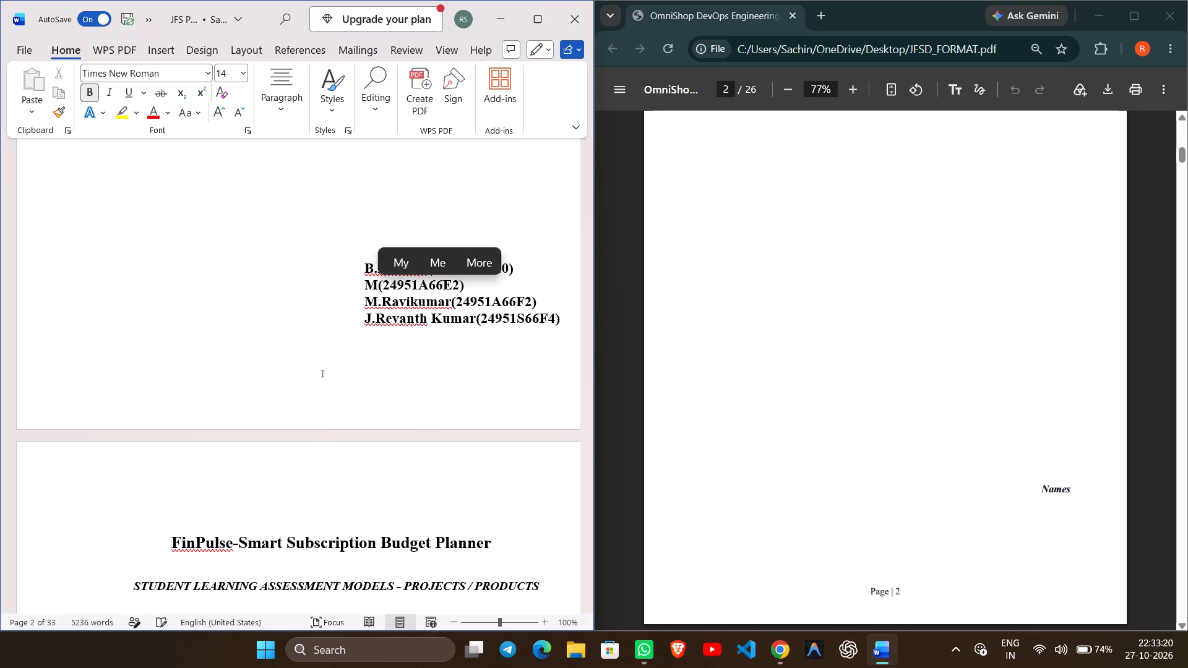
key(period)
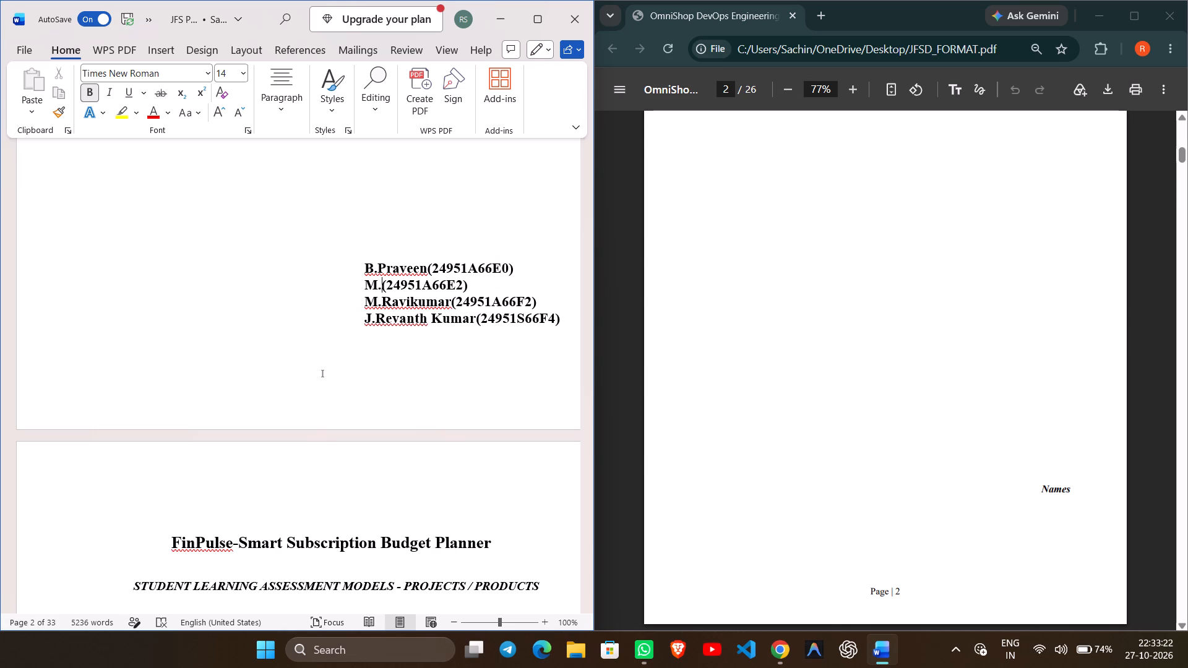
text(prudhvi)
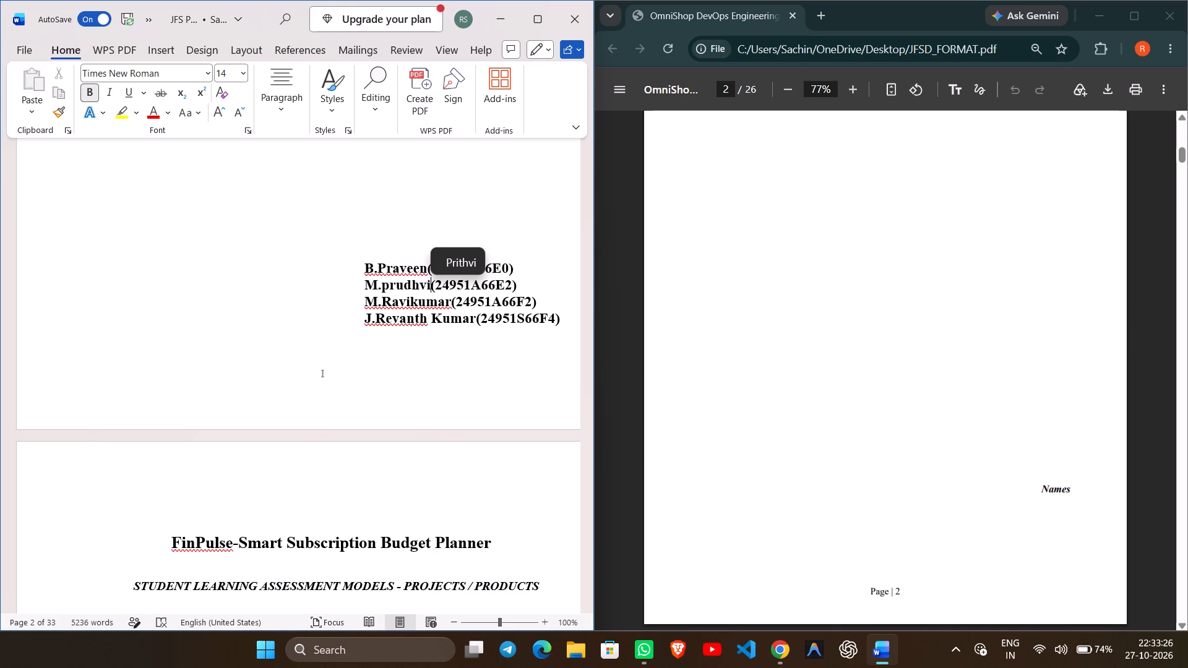
Insert a space between the name and the bracketed roll number in the second and first team member entries.
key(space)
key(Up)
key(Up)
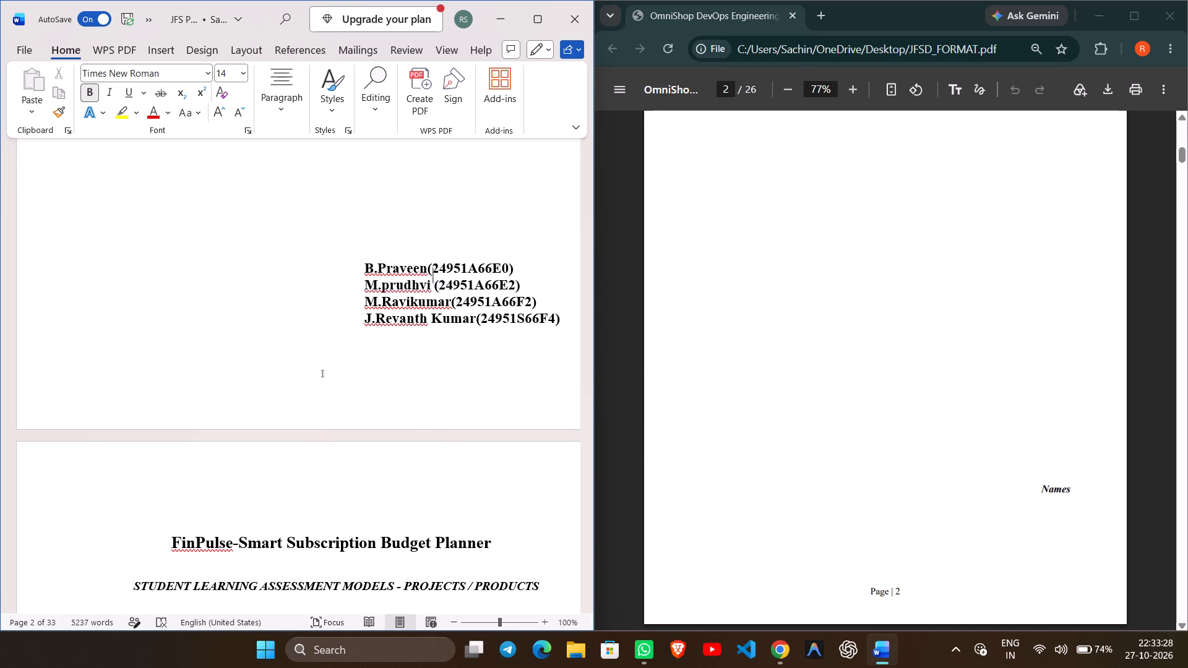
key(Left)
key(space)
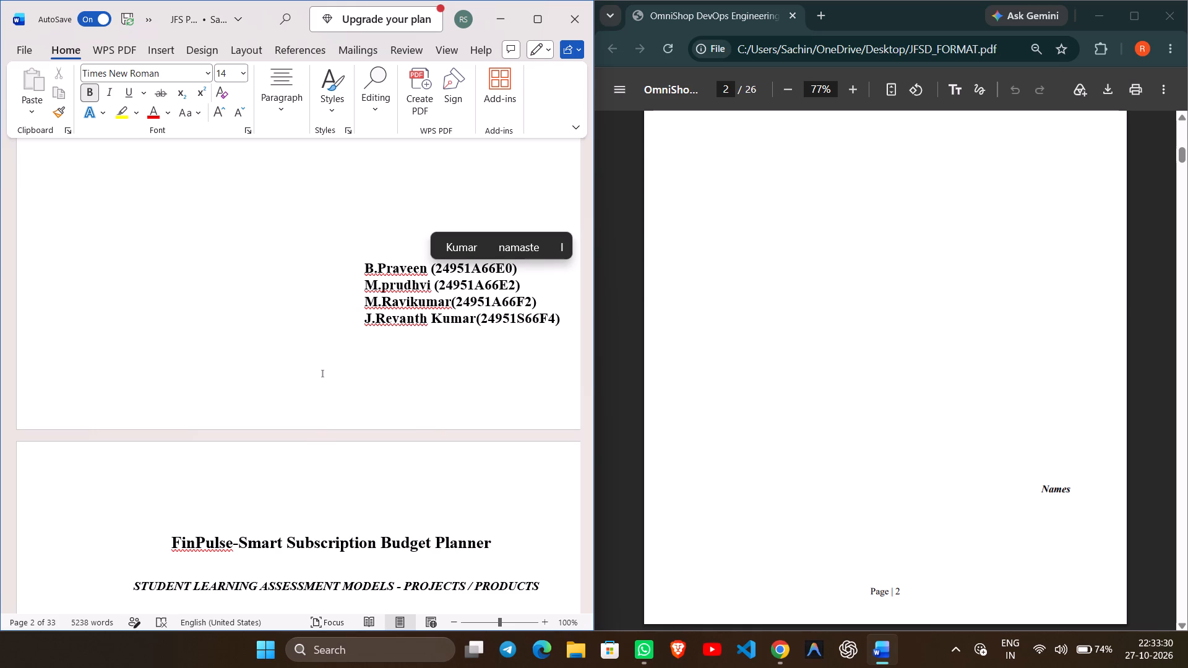
Change the final digit of the third team member's roll number to match the new member.
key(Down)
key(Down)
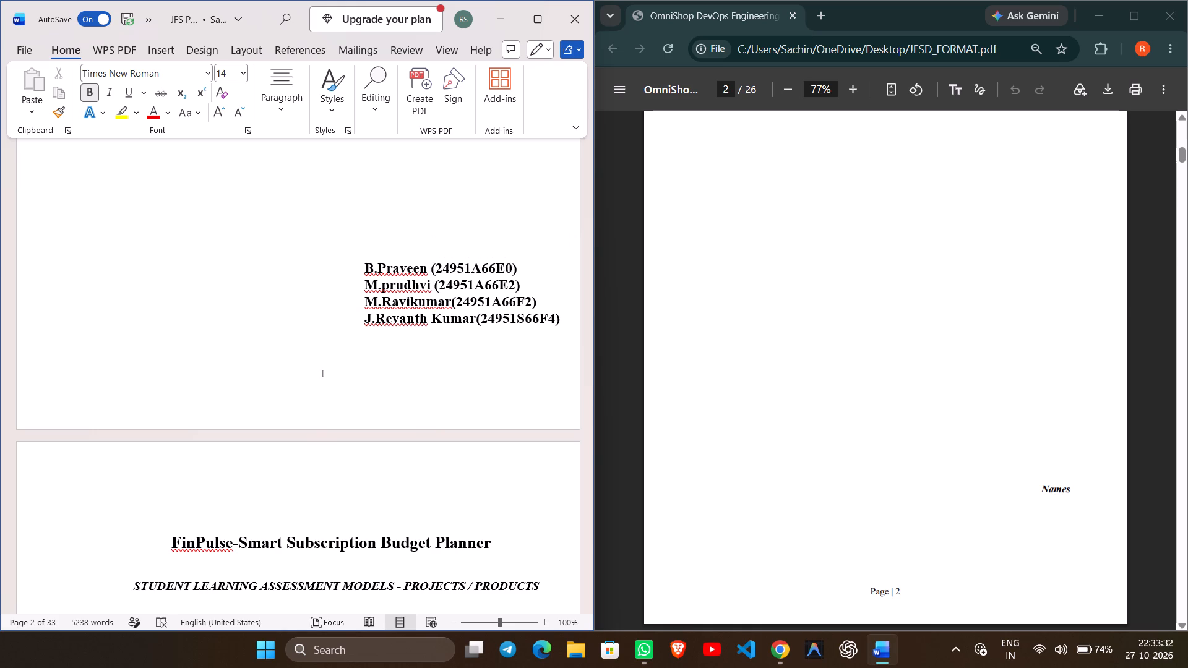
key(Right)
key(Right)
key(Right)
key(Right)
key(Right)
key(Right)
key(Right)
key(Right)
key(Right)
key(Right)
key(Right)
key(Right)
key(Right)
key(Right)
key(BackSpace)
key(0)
Replace the third team member's name with the new member's capitalised initial and name, followed by a space before the roll number.
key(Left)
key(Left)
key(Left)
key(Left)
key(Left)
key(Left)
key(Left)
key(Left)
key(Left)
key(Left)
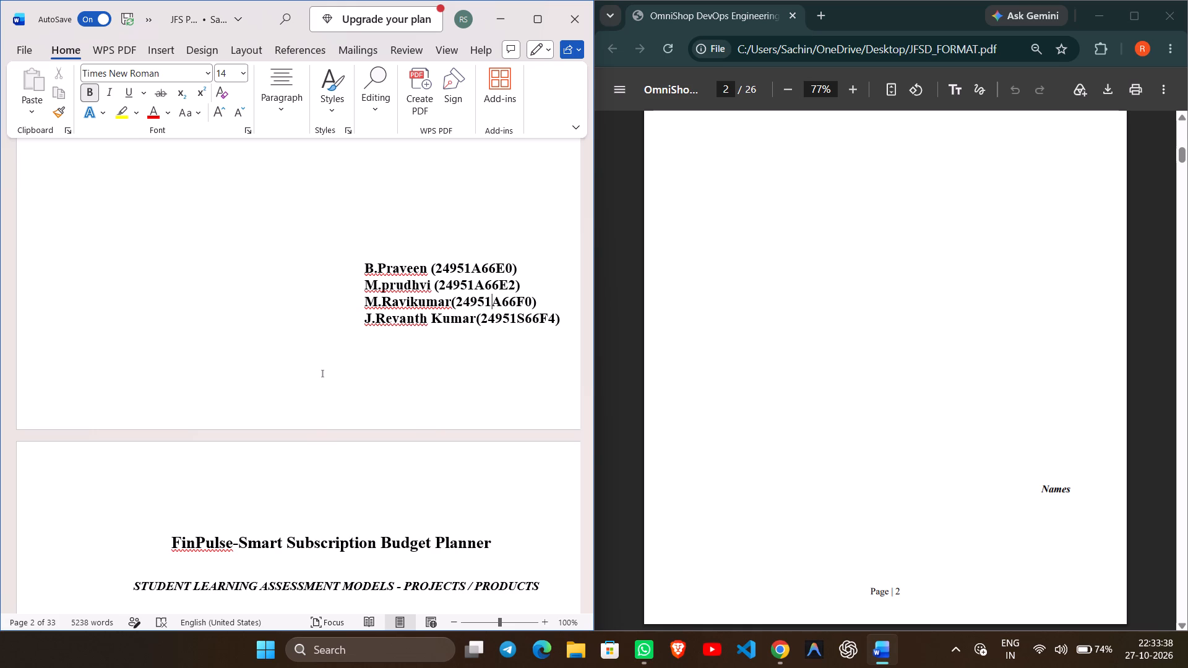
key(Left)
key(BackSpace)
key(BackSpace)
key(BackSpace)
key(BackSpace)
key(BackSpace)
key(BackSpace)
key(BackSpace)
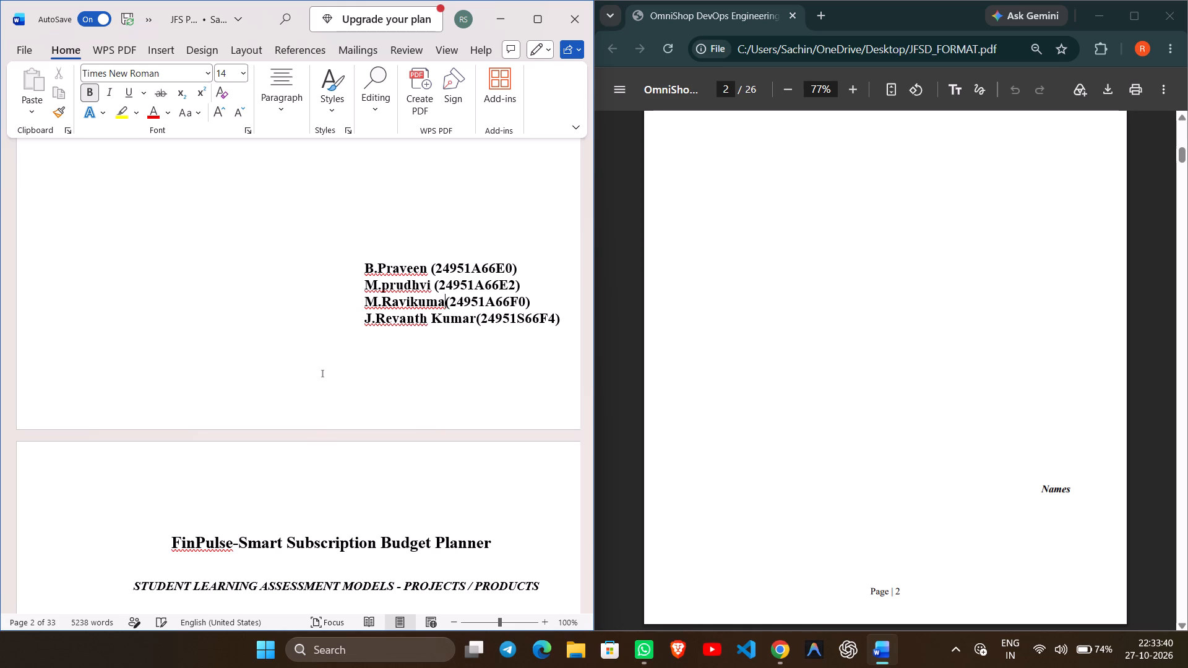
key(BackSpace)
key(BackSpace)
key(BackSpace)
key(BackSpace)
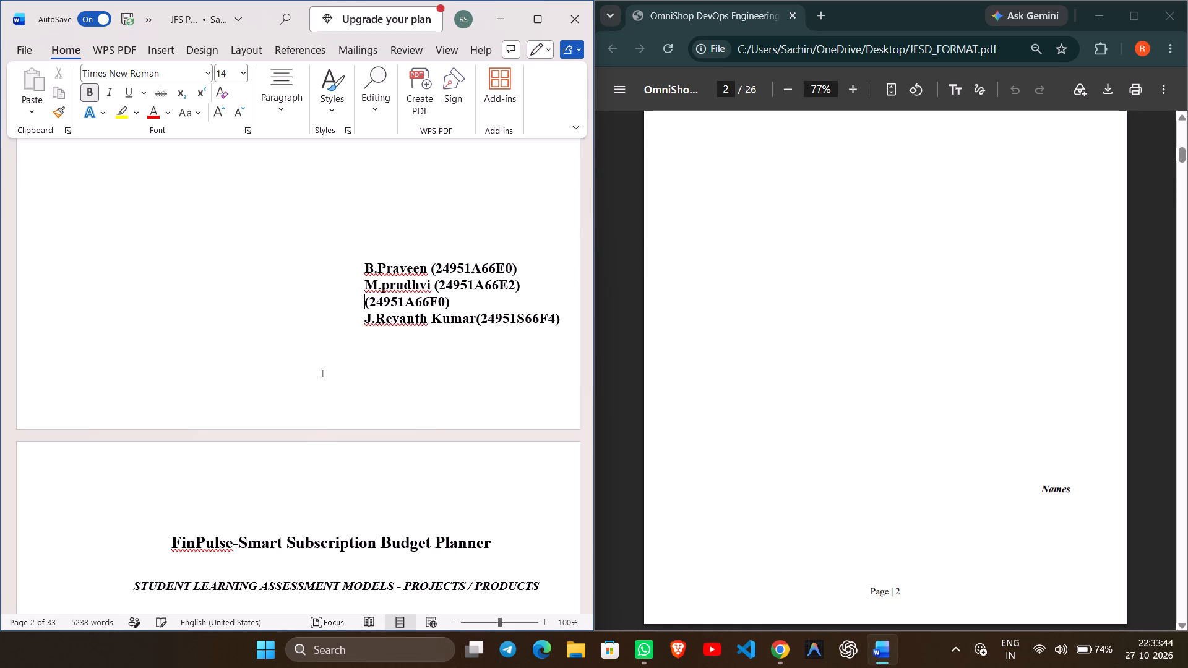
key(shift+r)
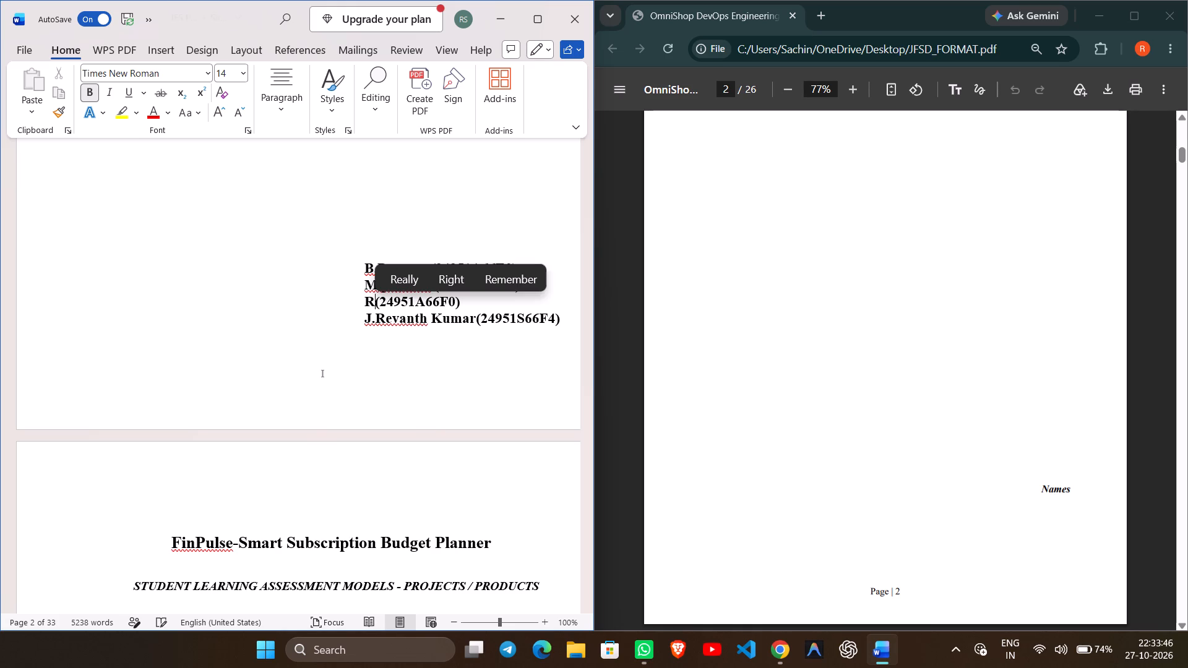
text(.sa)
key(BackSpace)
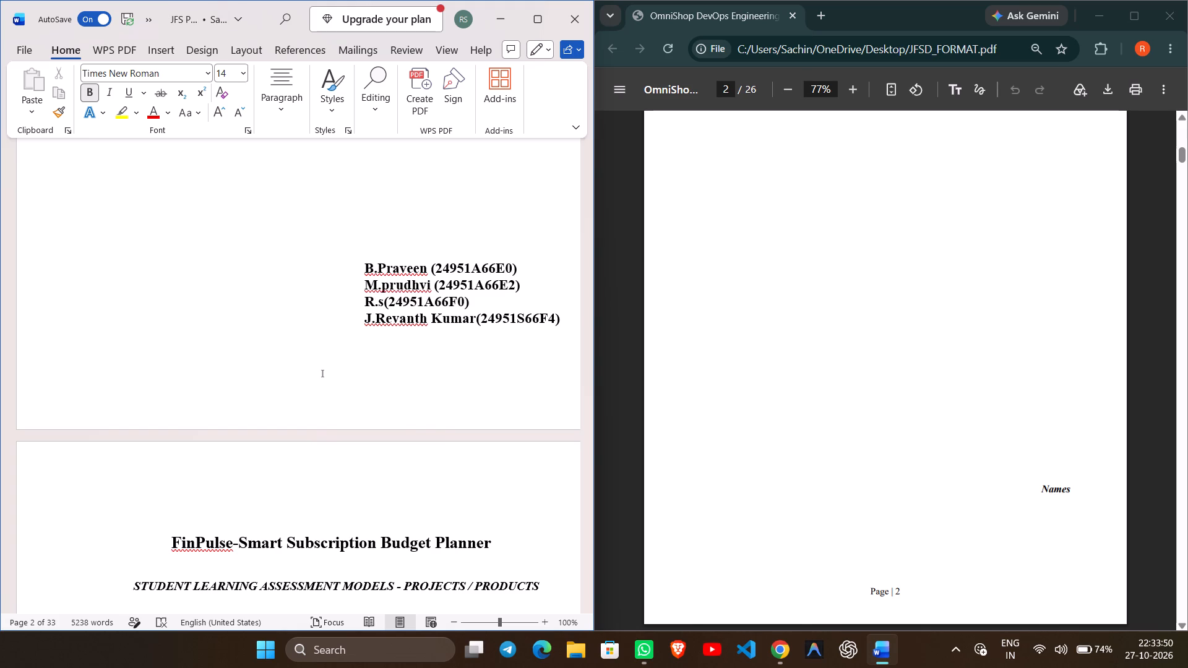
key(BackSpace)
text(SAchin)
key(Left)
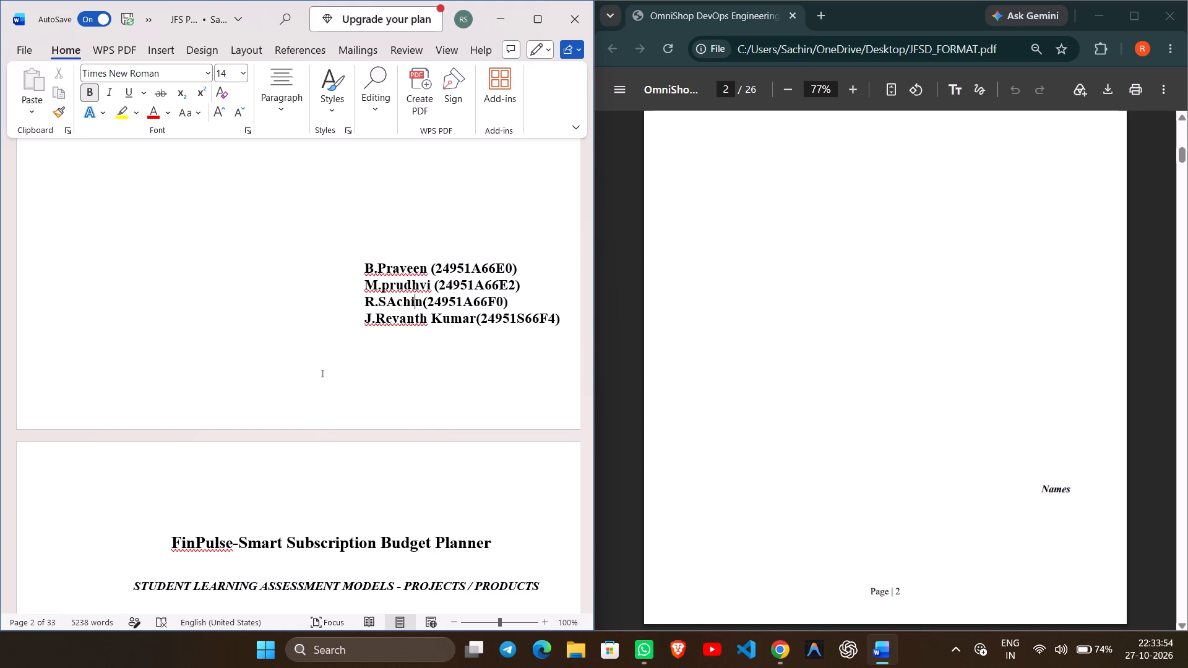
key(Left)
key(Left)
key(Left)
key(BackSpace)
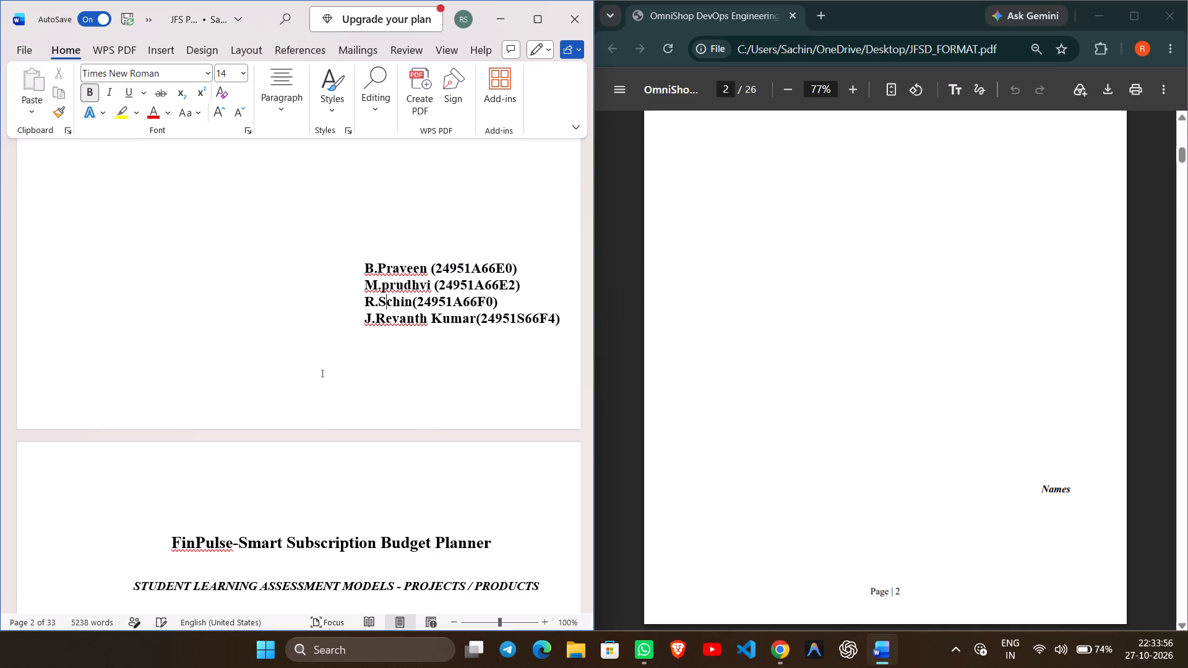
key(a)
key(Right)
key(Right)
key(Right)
key(Right)
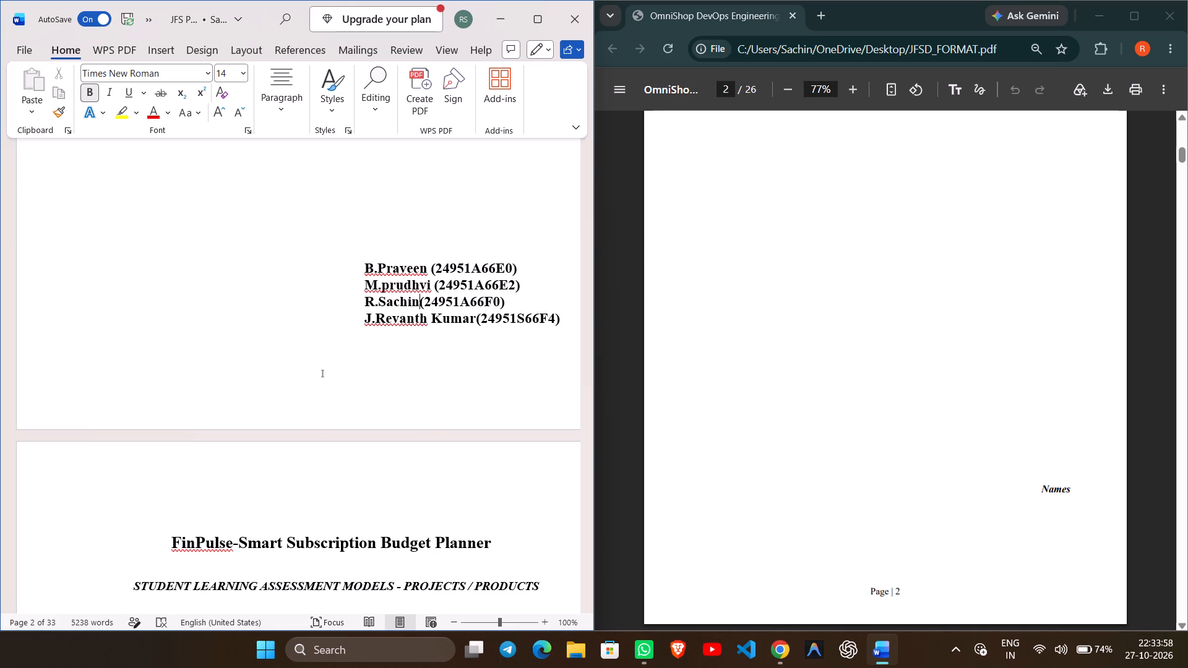
key(space)
key(Right)
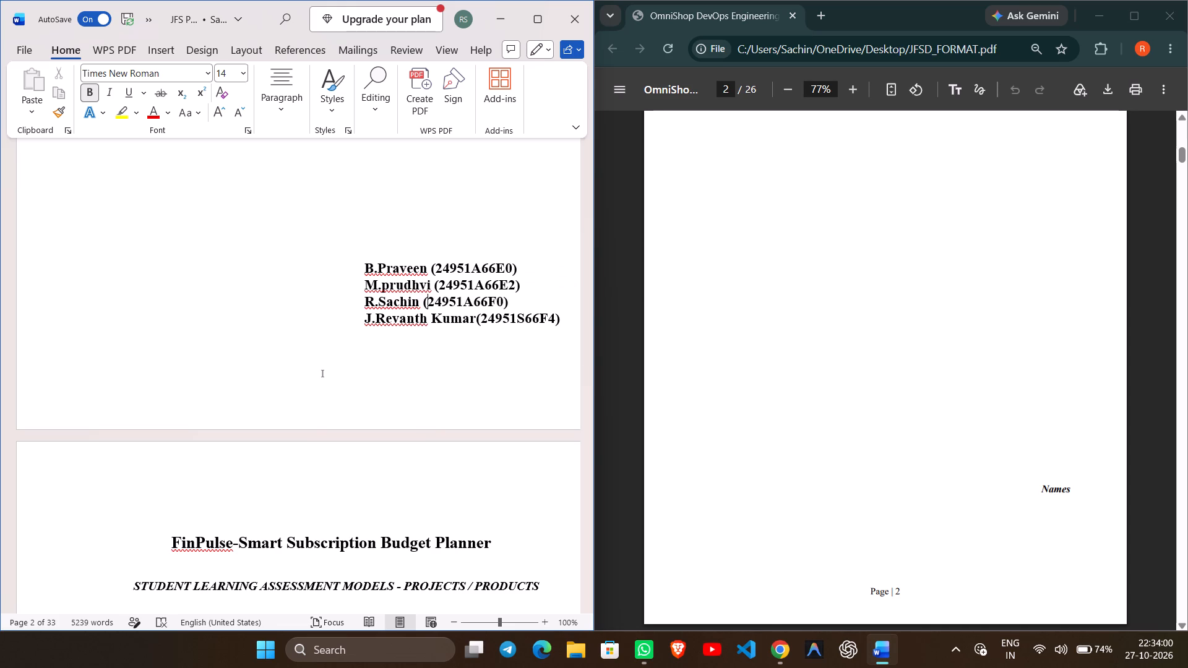
Change the last two characters of the fourth team member's roll number on page 2 to match the new member.
key(Down)
key(Right)
key(Right)
key(Right)
key(Right)
key(Right)
key(Right)
key(Right)
key(Right)
key(Right)
key(Right)
key(Right)
key(Right)
key(Right)
key(Right)
key(Right)
key(Right)
key(Right)
key(BackSpace)
key(BackSpace)
key(shift+h)
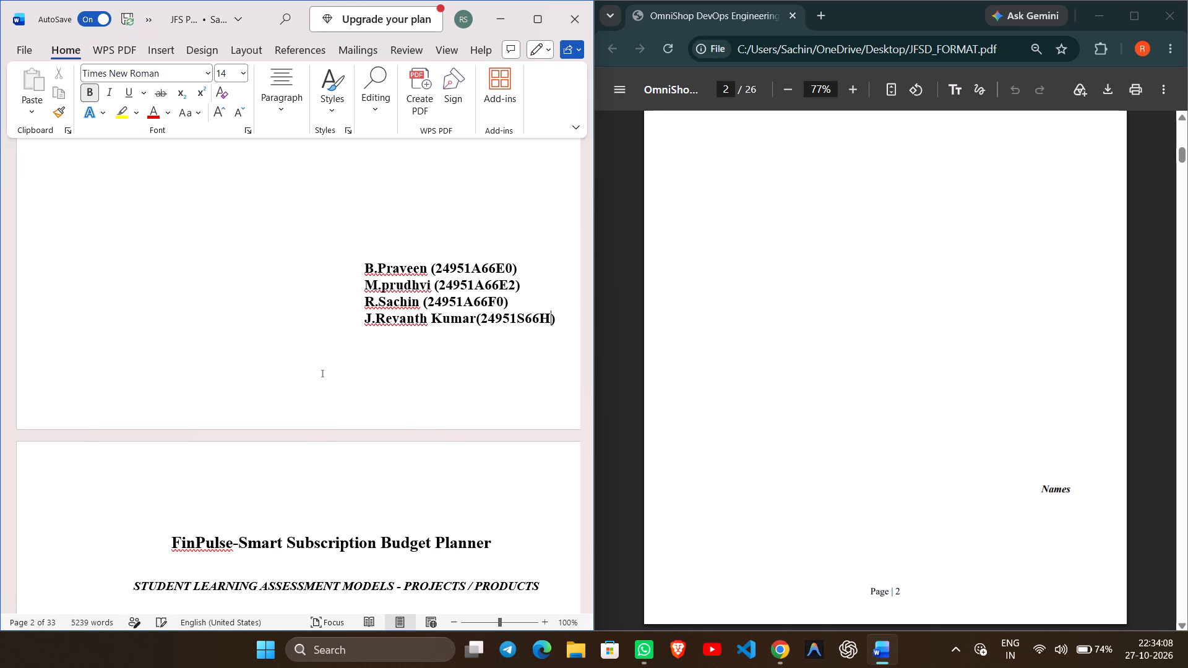
key(9)
Replace the fourth team member's name with the new member's capitalised initial and name, keeping the roll number in parentheses.
key(Left)
key(Left)
key(Left)
key(Left)
key(Left)
key(Left)
key(Left)
key(Left)
key(Left)
key(Left)
key(Left)
key(Left)
key(Right)
key(BackSpace)
key(BackSpace)
key(BackSpace)
key(BackSpace)
key(BackSpace)
key(BackSpace)
key(BackSpace)
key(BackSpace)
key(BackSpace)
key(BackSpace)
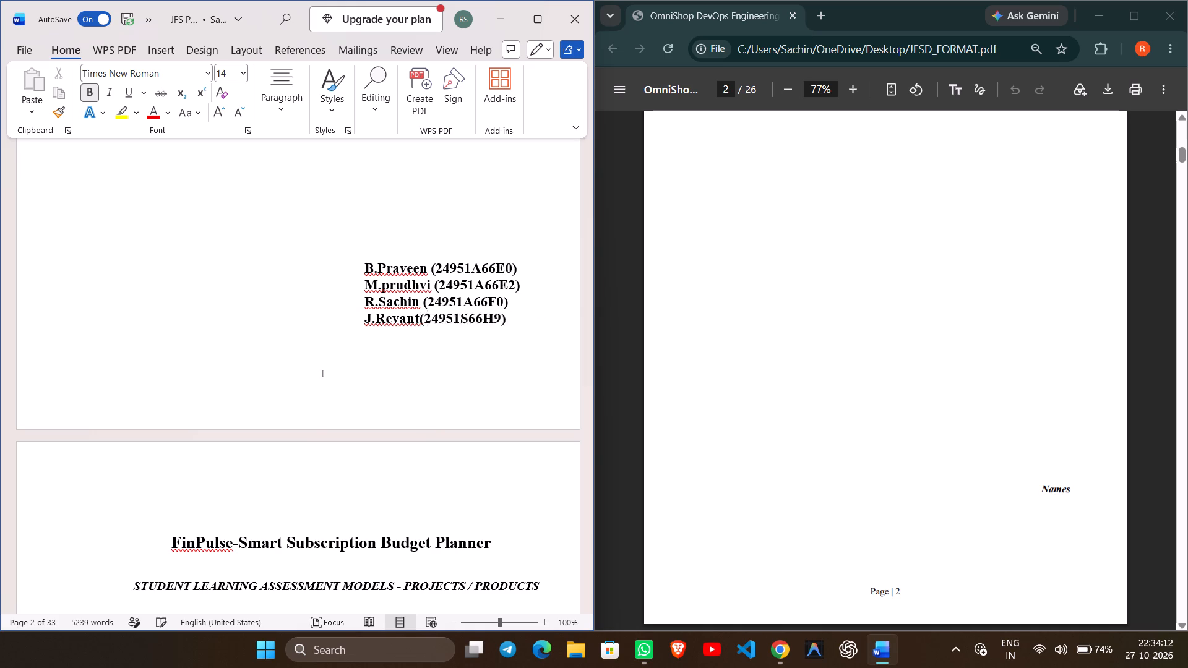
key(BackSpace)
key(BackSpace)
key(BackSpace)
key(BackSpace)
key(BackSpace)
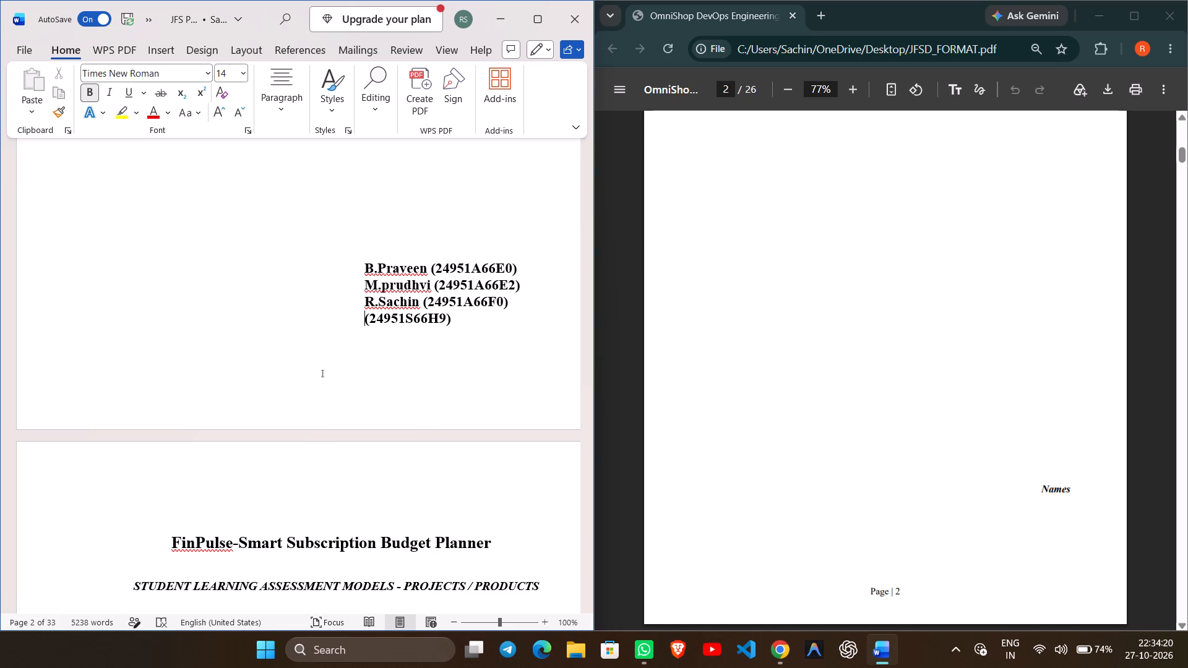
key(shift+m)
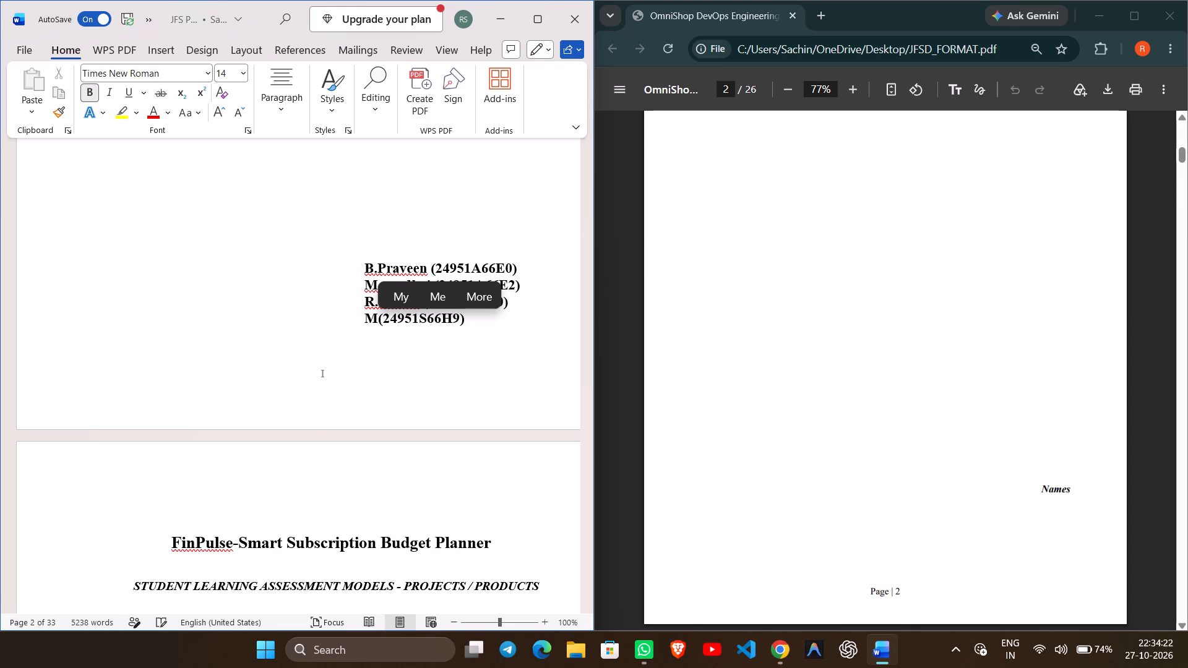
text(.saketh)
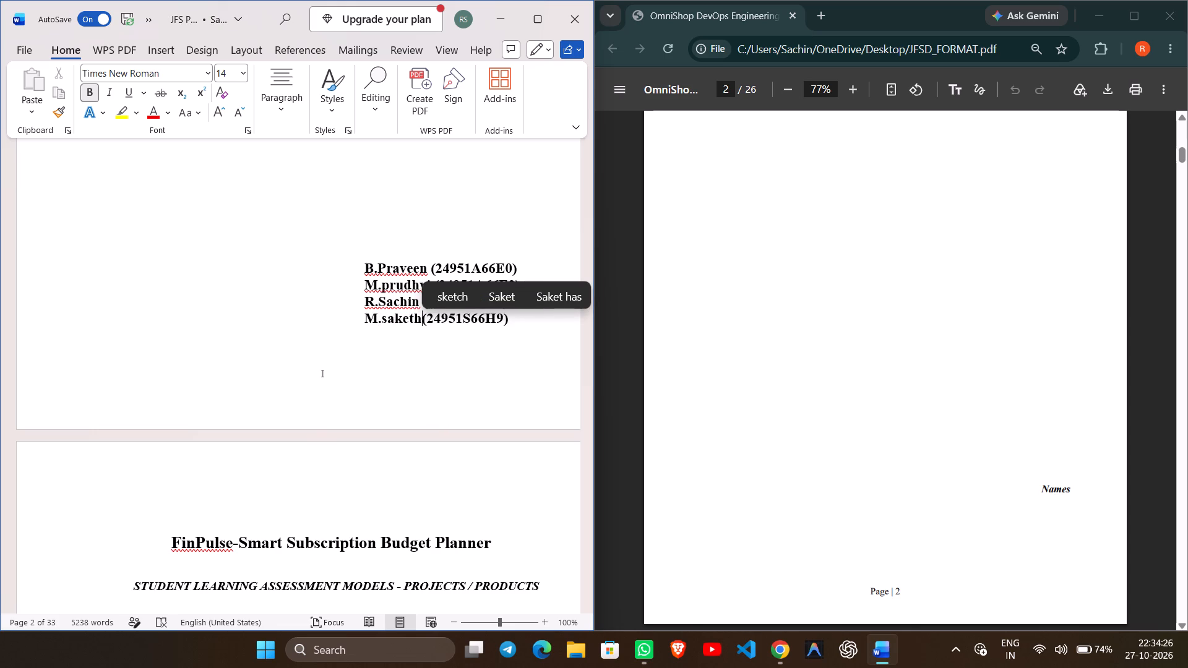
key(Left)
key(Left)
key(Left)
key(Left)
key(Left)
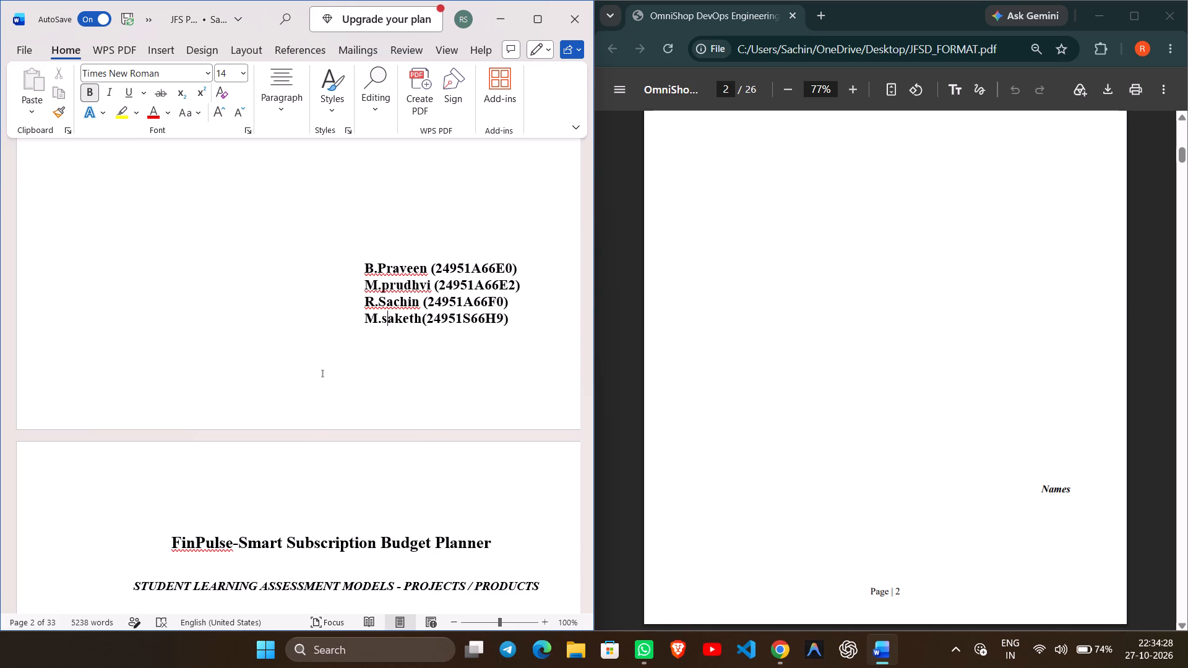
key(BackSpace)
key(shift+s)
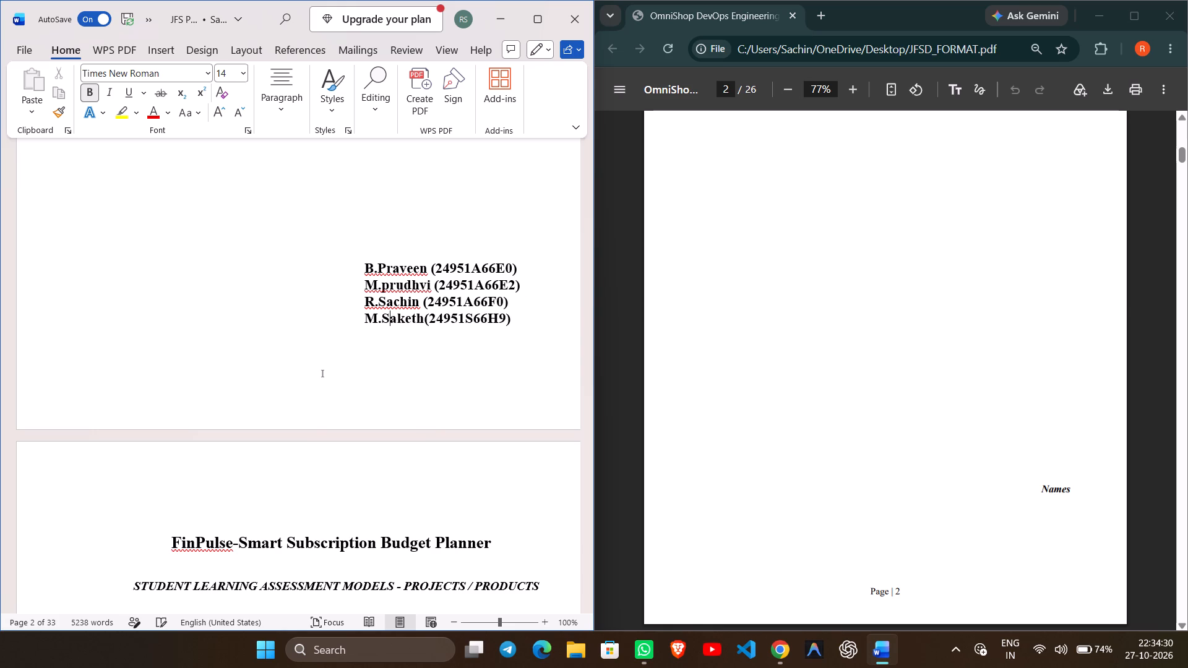
Insert a space between the name and the bracketed roll number in the fourth team member entry.
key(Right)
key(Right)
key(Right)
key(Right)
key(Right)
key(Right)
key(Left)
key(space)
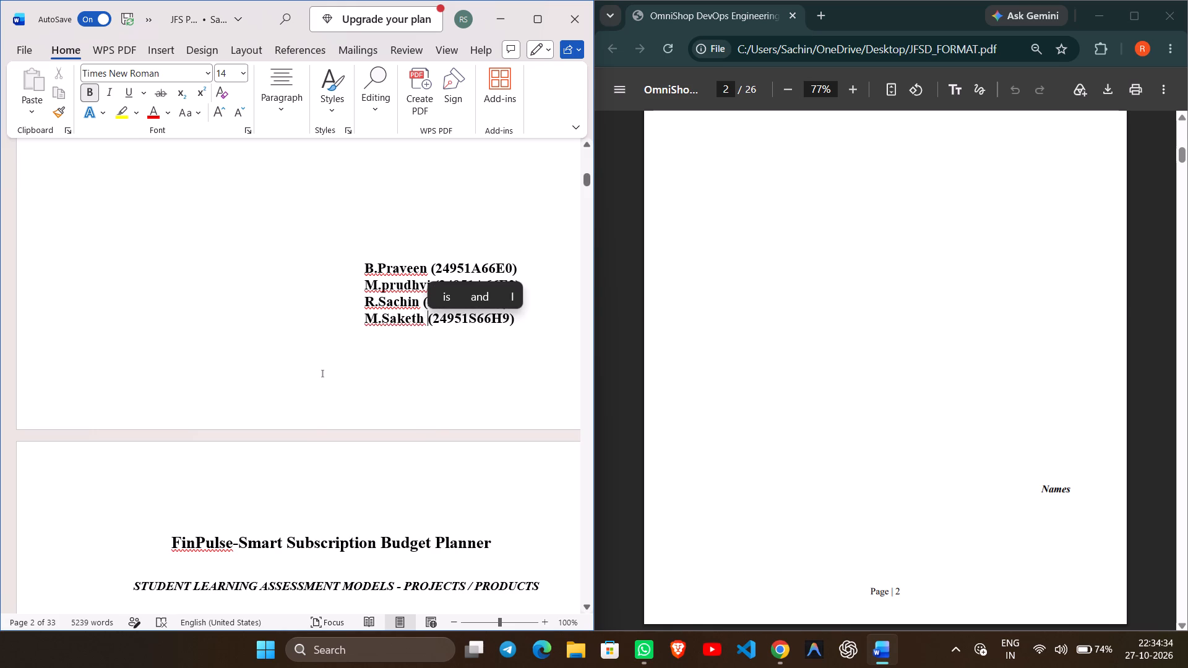
click(434, 380)
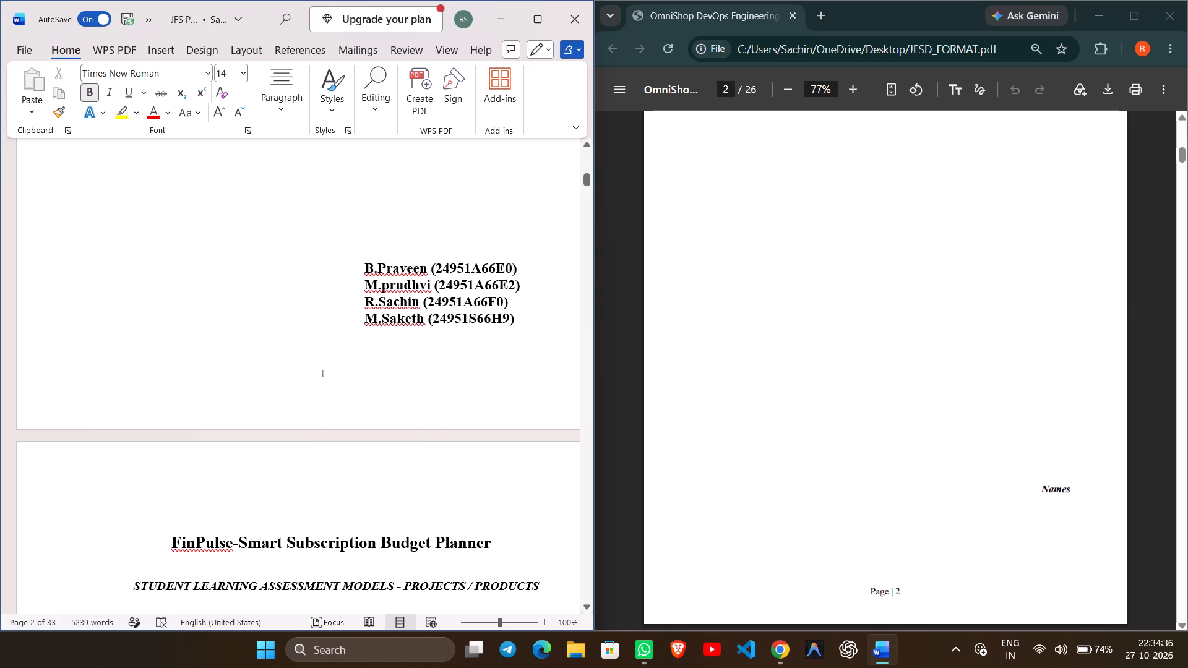
Compare the title page on page 3 of the Word document with page 3 of JFSD_FORMAT.pdf.
scroll(772, 418, down, 5)
scroll(417, 474, down, 1)
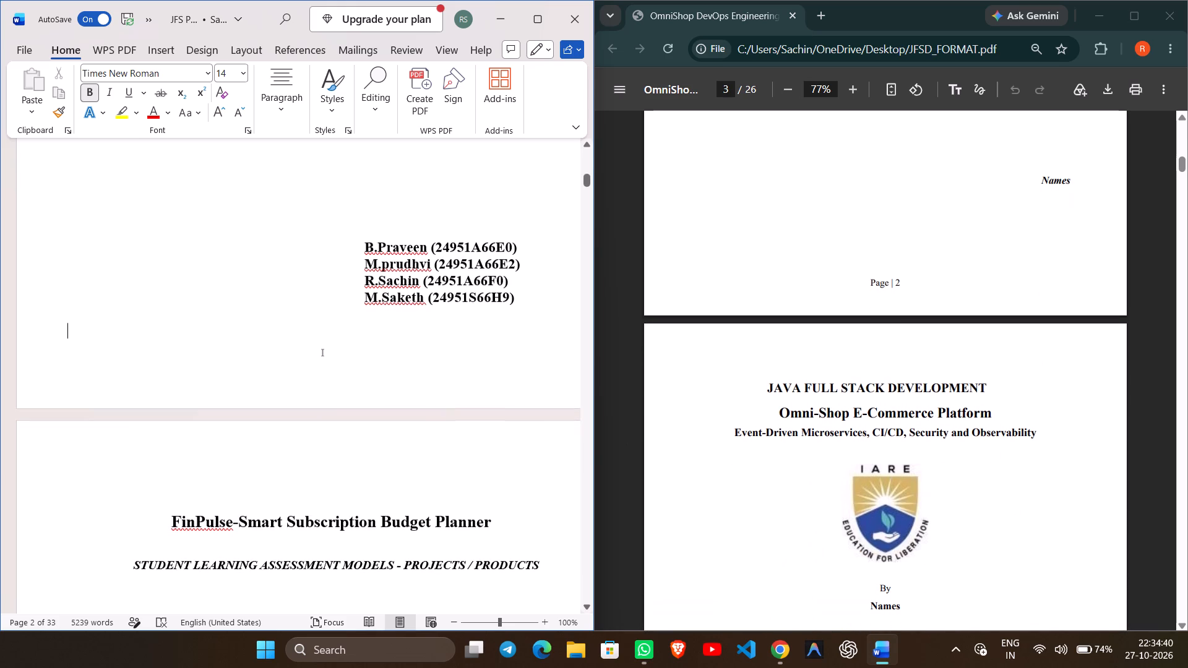
scroll(417, 474, down, 4)
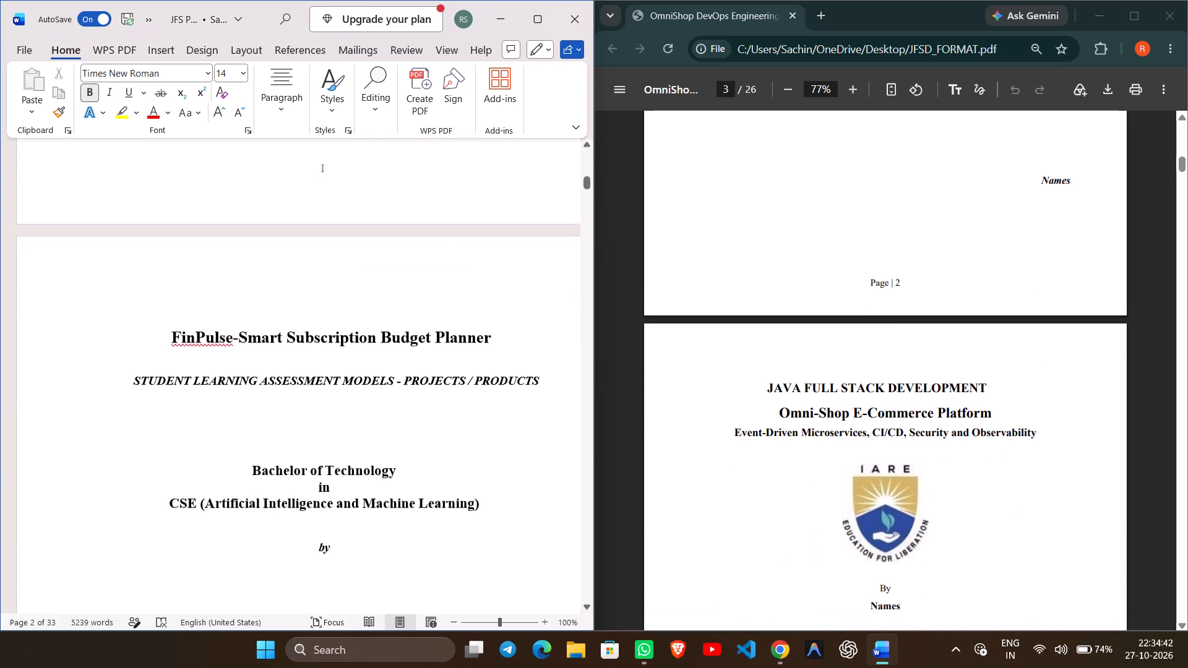
scroll(417, 474, down, 1)
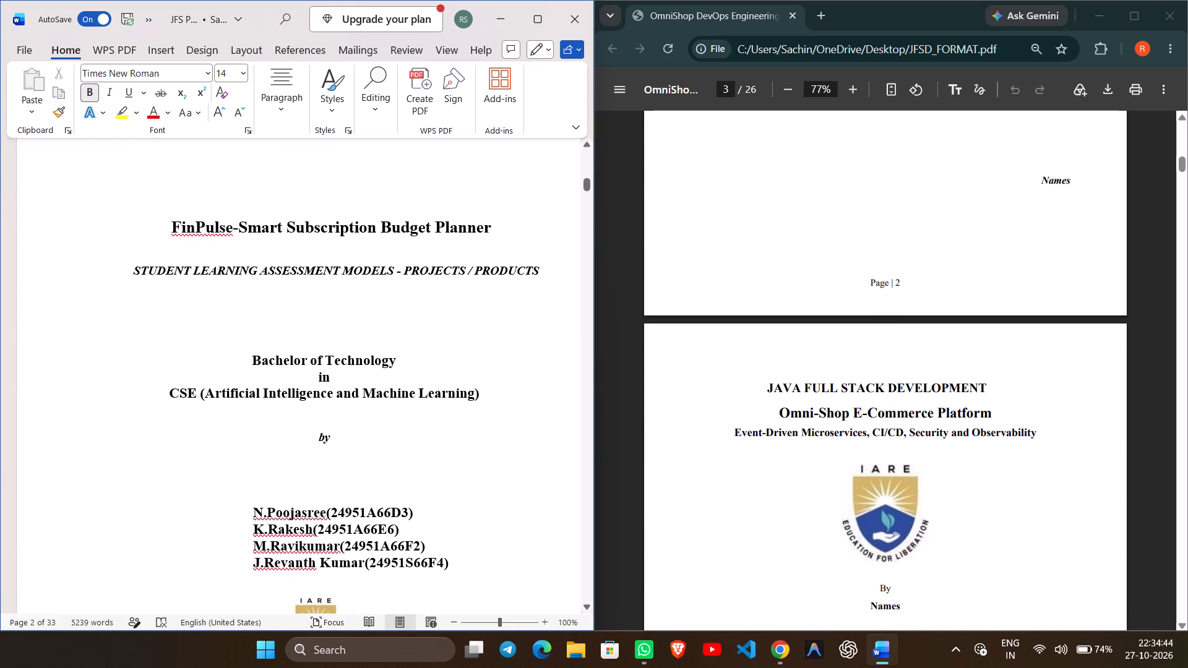
scroll(417, 474, down, 1)
scroll(460, 435, down, 1)
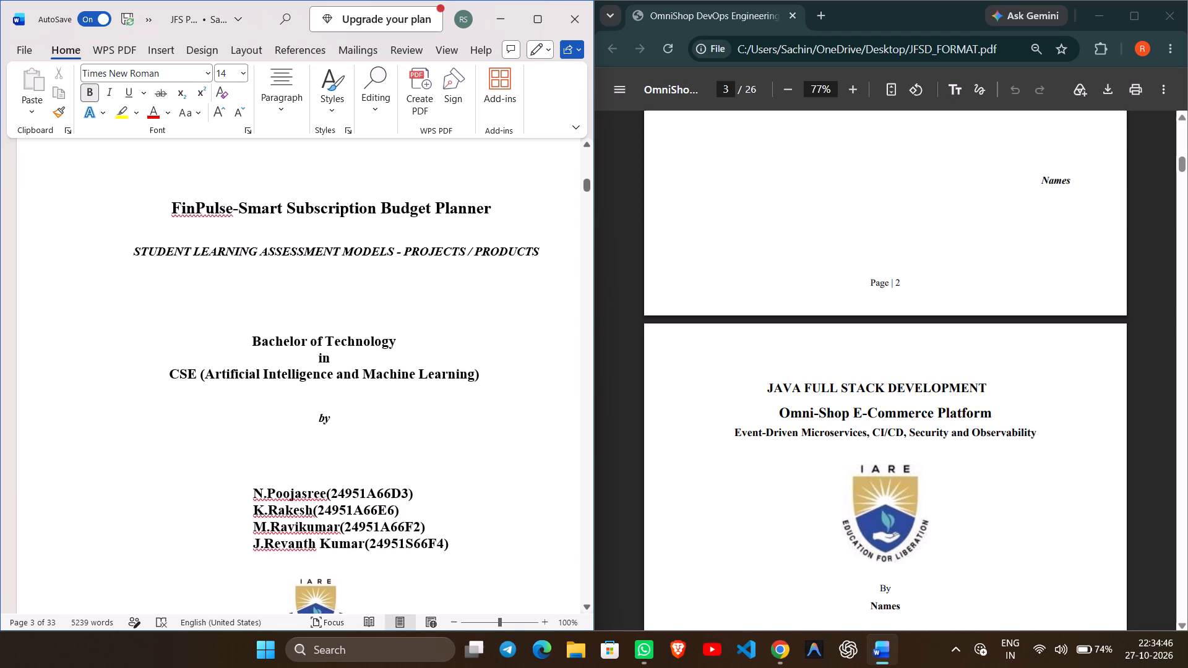
scroll(460, 435, down, 1)
scroll(829, 495, down, 2)
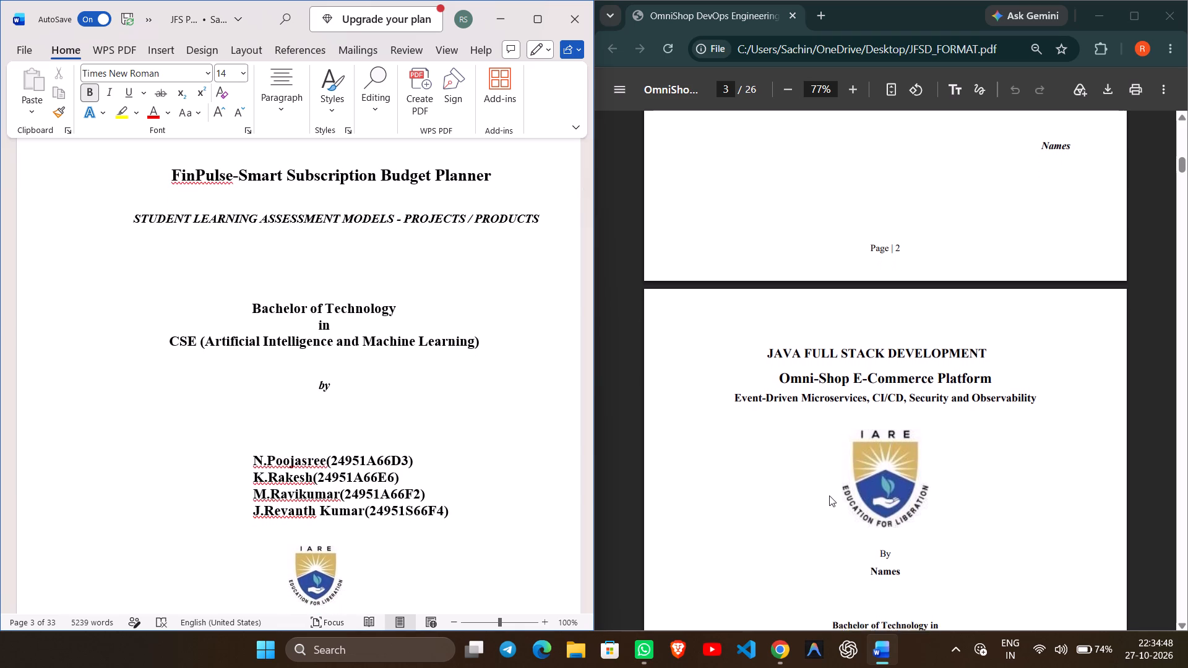
scroll(829, 495, down, 2)
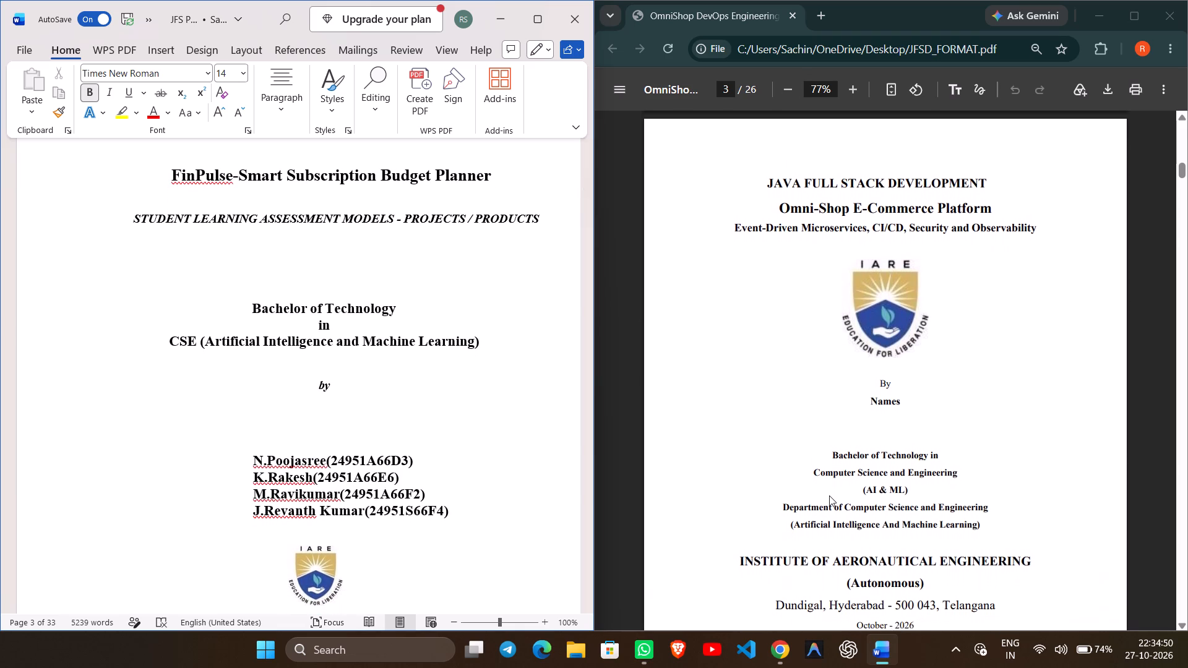
scroll(829, 495, down, 1)
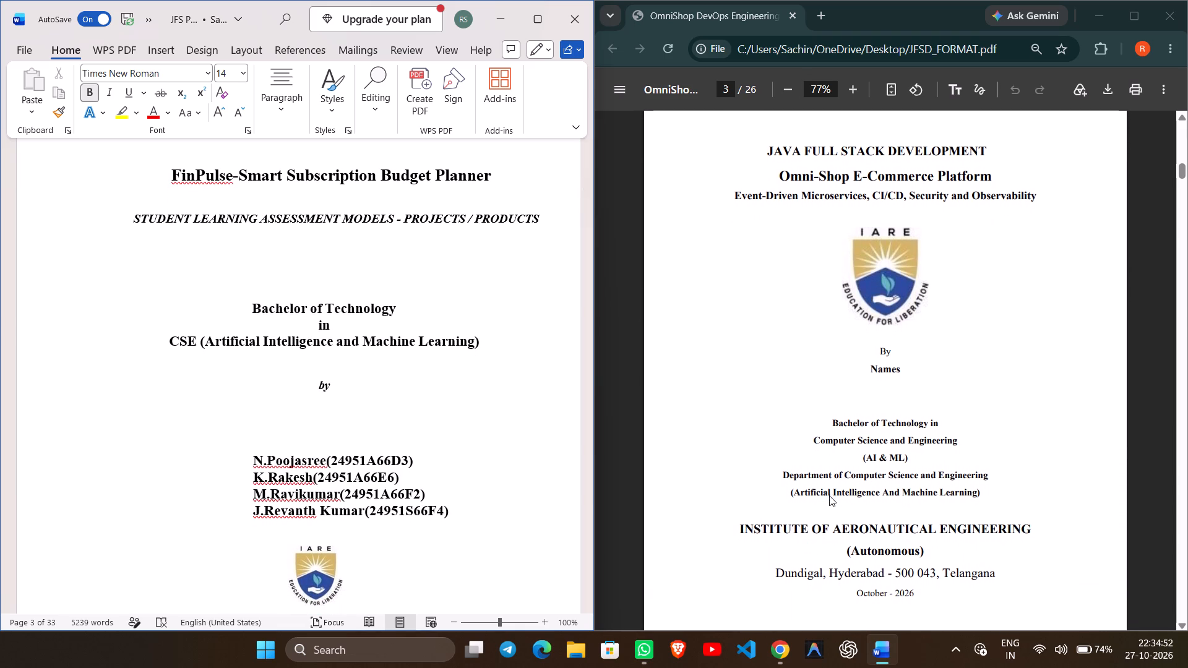
scroll(829, 495, down, 1)
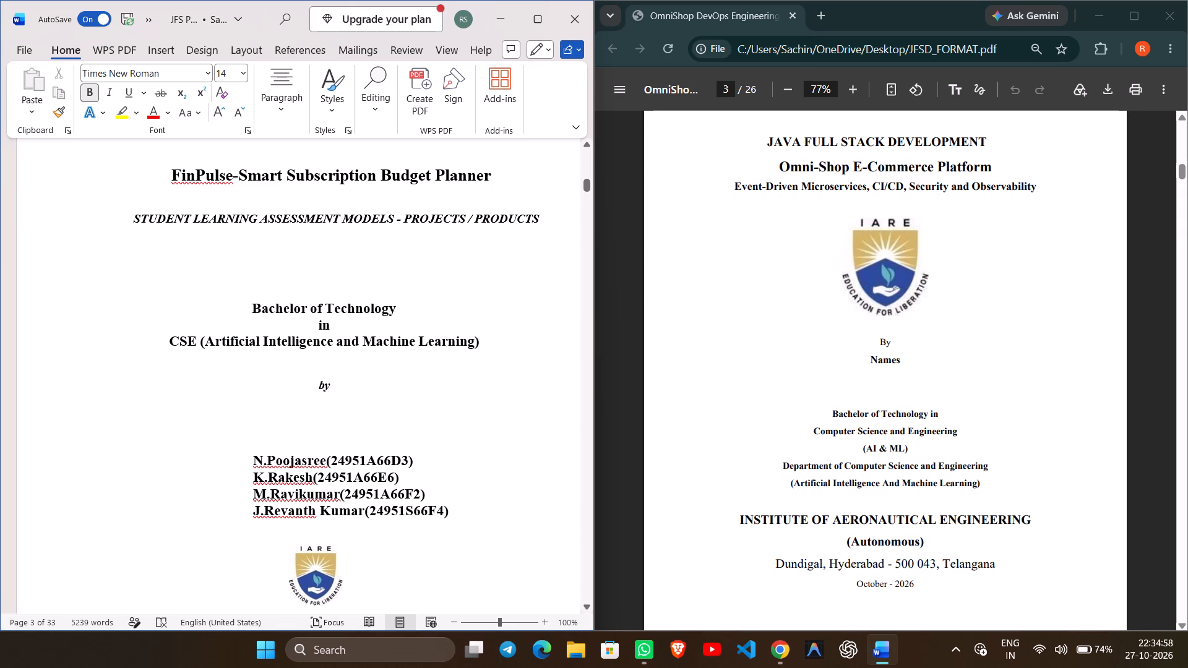
Set the font size of the page 3 lines from "Bachelor of Technology" to "CSE (Artificial Intelligence and Machine Learning)" to 10.
drag(497, 346, 247, 291)
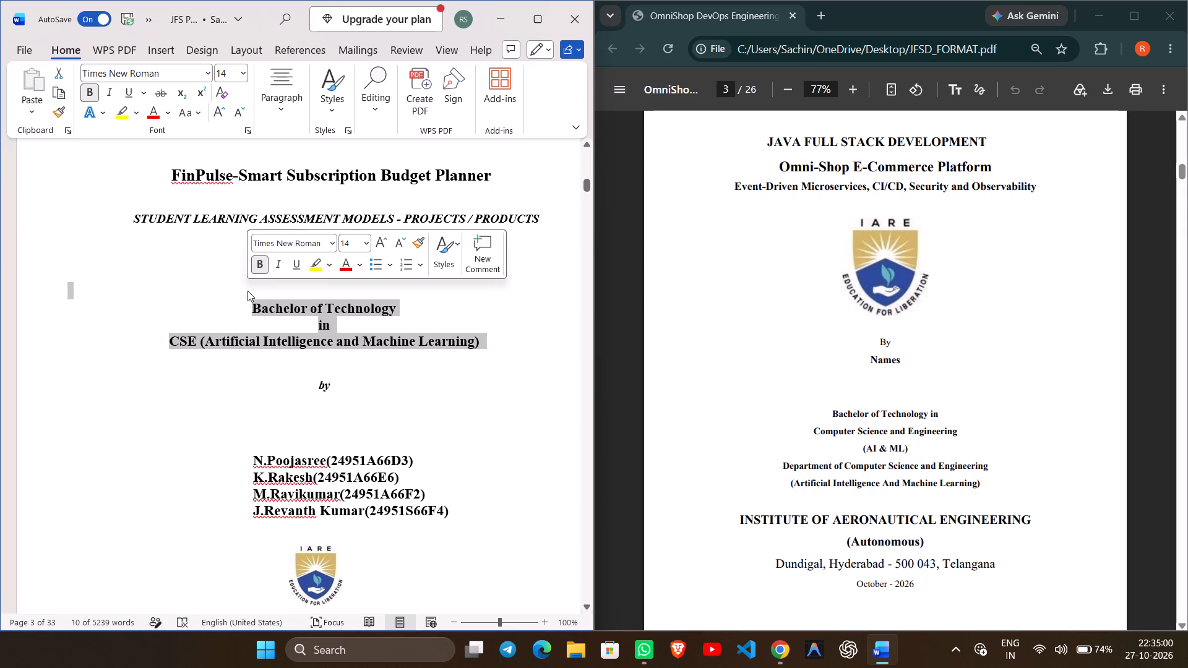
click(368, 244)
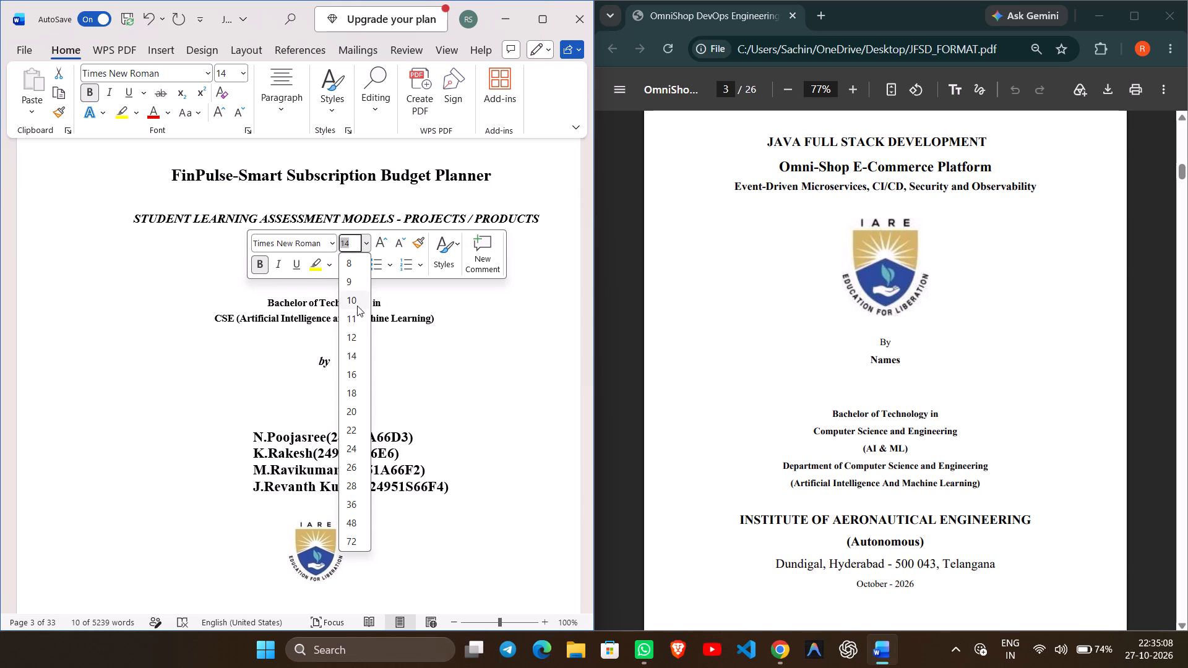
click(357, 306)
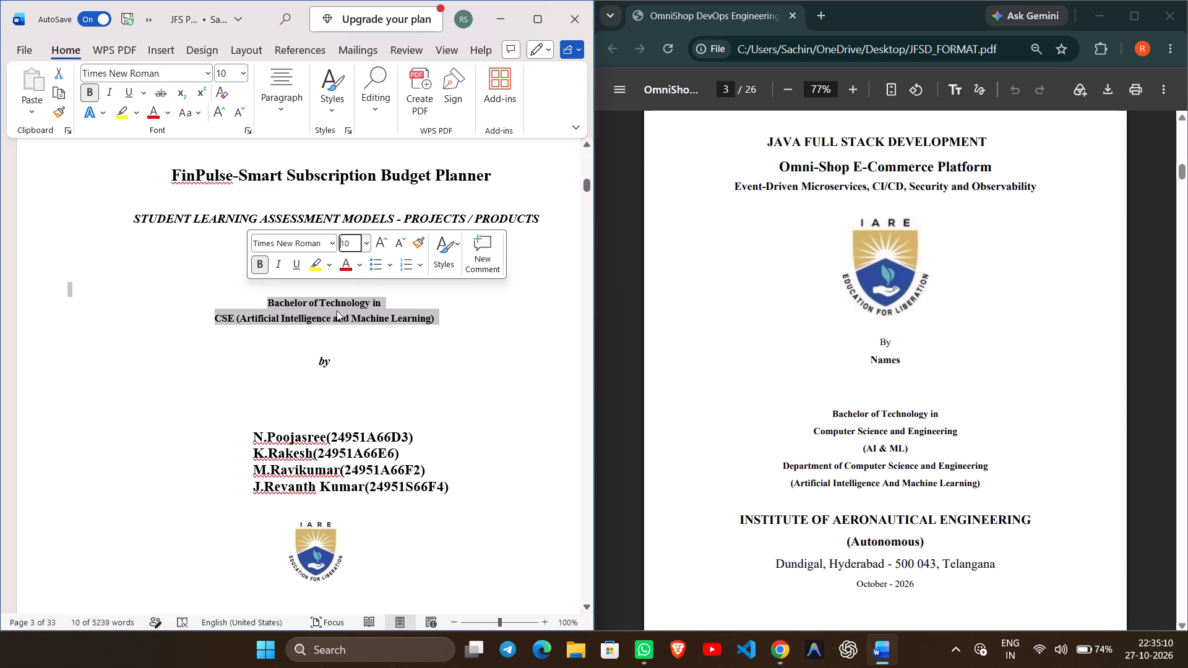
drag(337, 310, 334, 322)
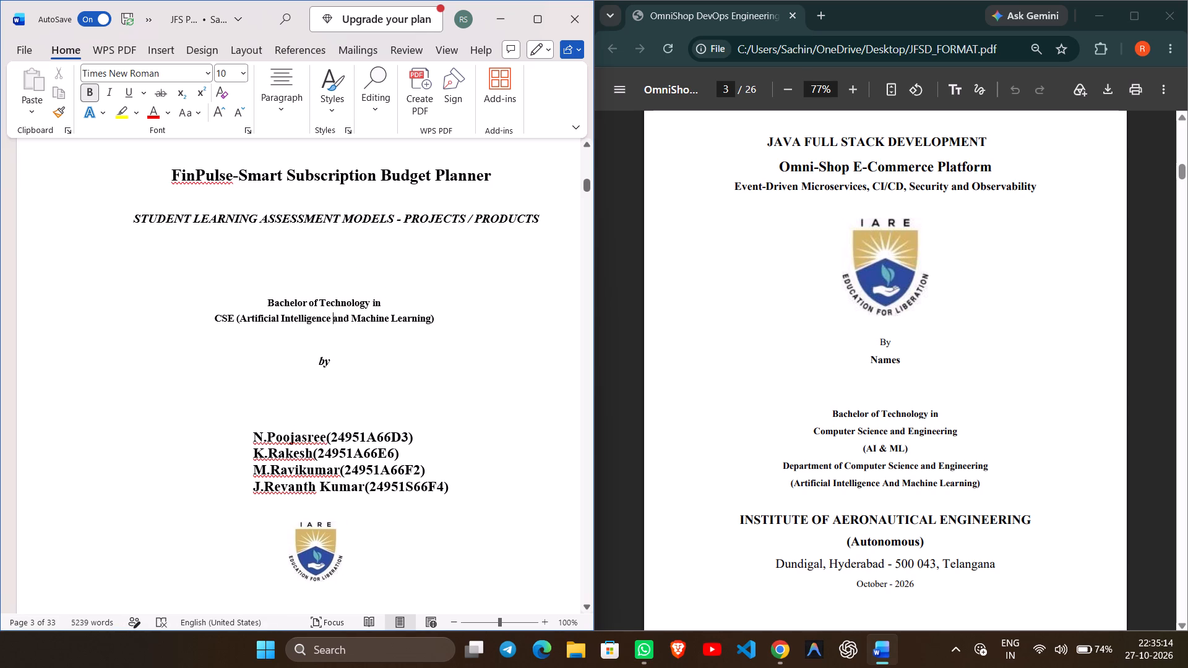
Examine the logo, department, institute and date lines on page 3 against the layout of the PDF's page 3.
scroll(263, 401, down, 3)
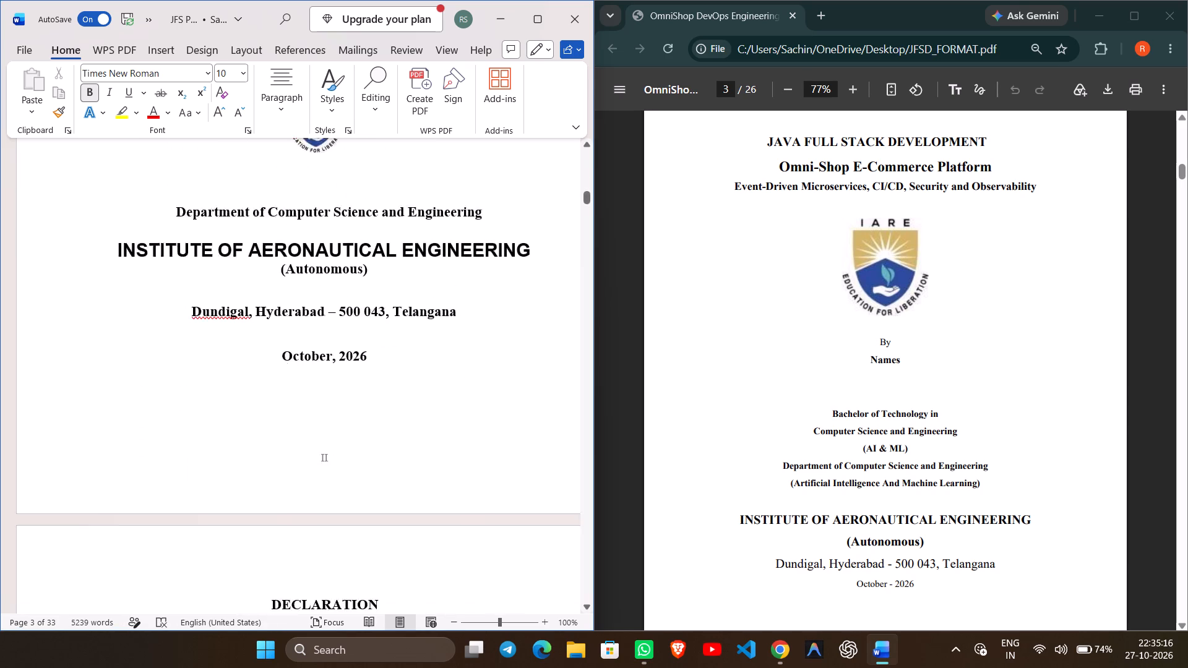
scroll(263, 401, down, 1)
scroll(263, 401, up, 3)
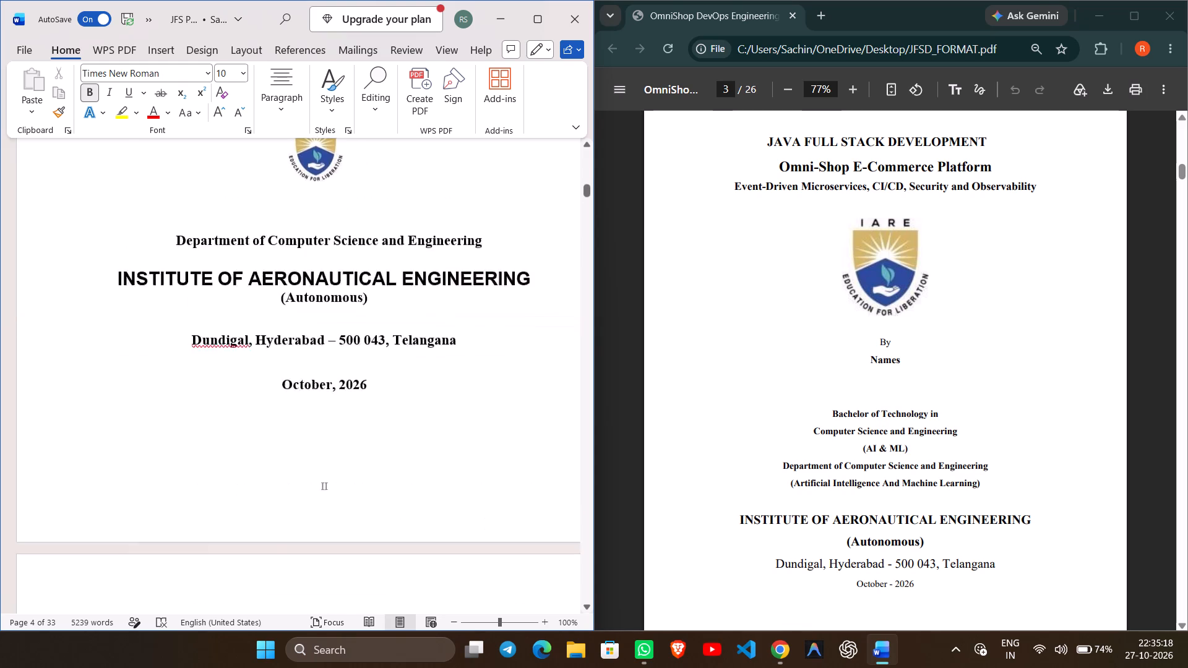
scroll(263, 401, up, 3)
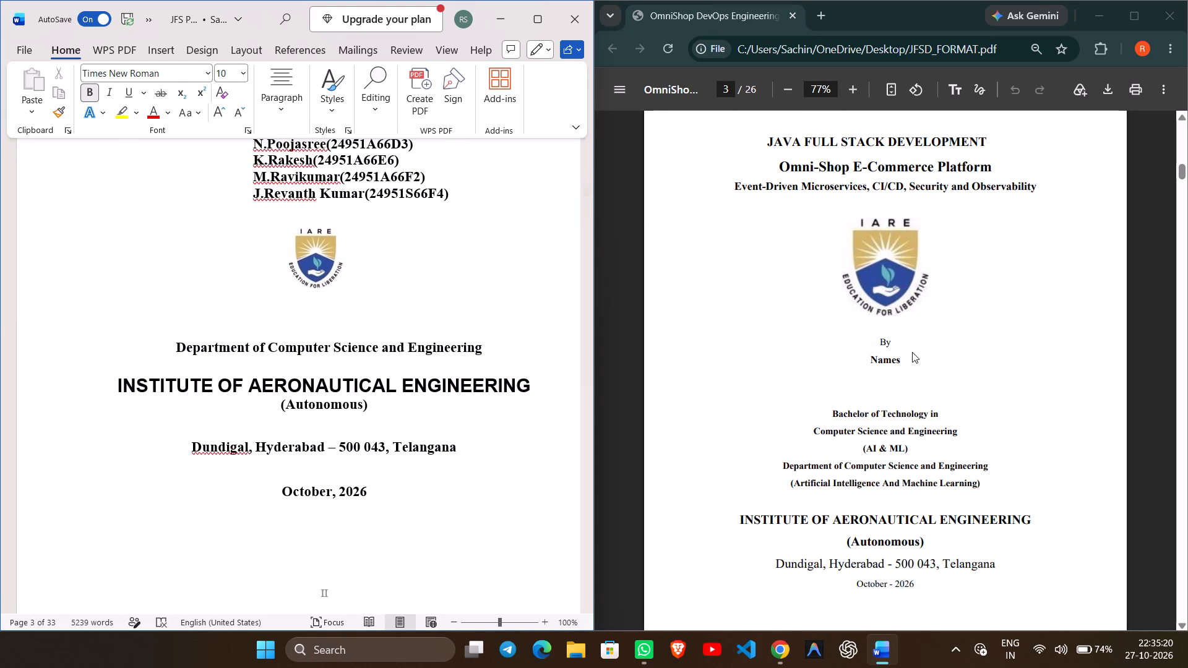
scroll(912, 352, up, 1)
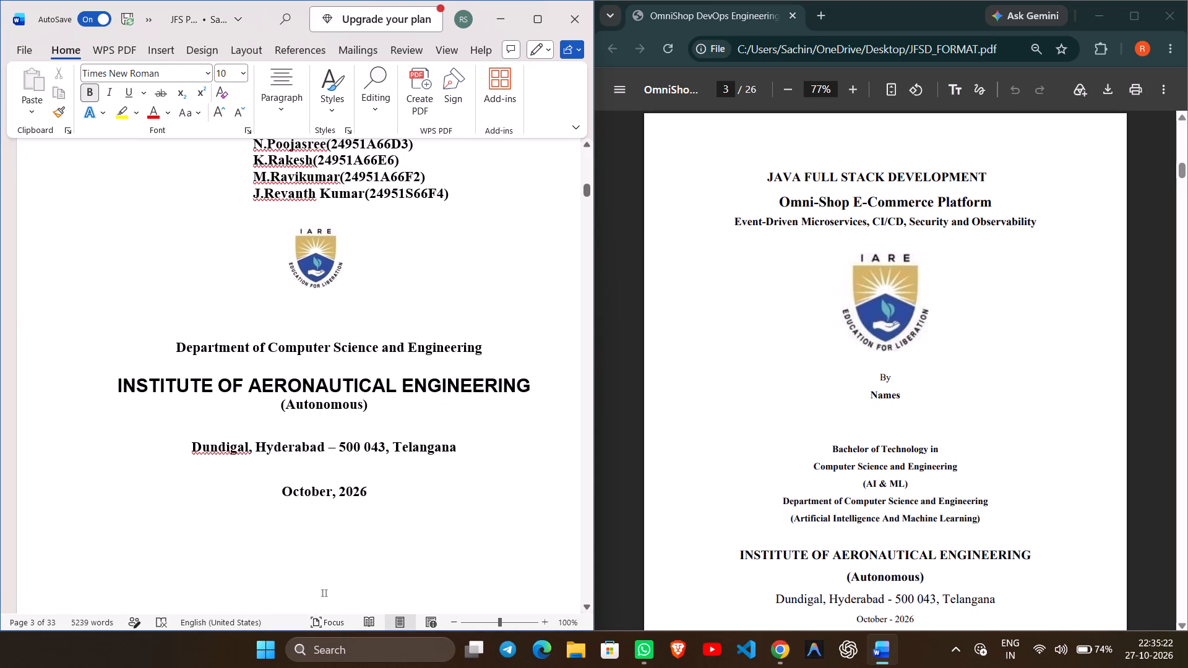
scroll(549, 260, up, 2)
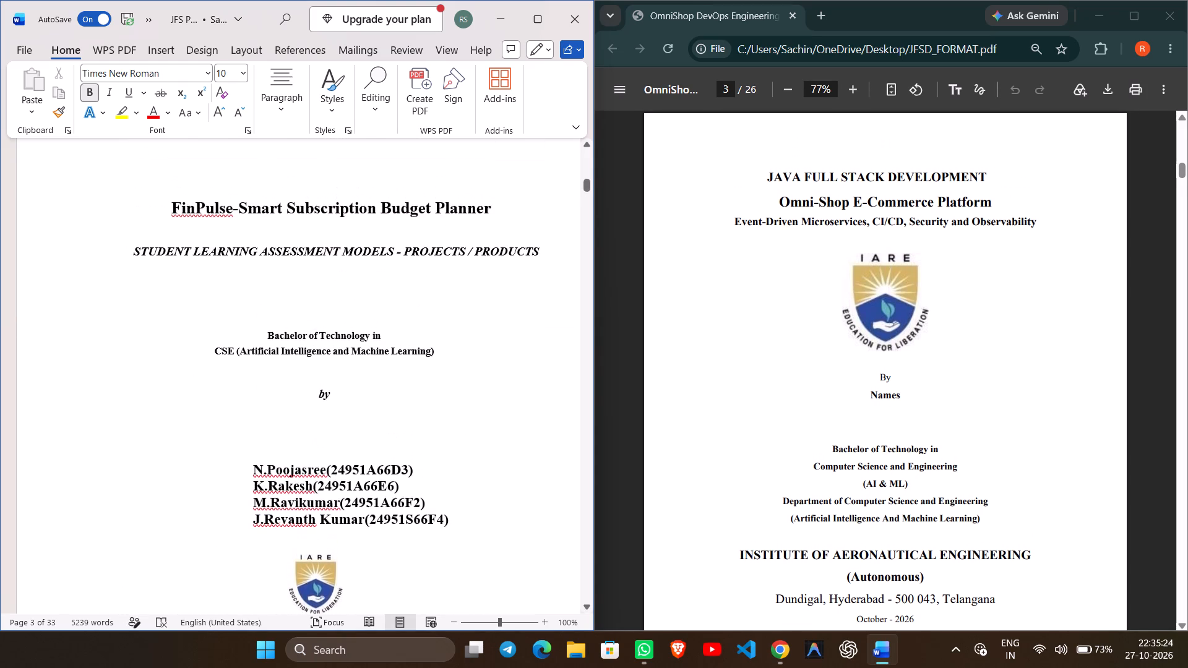
scroll(549, 260, up, 1)
Delete one empty line between the "STUDENT LEARNING ASSESSMENT MODELS" subtitle and the "Bachelor of Technology in" line on page 3.
click(302, 370)
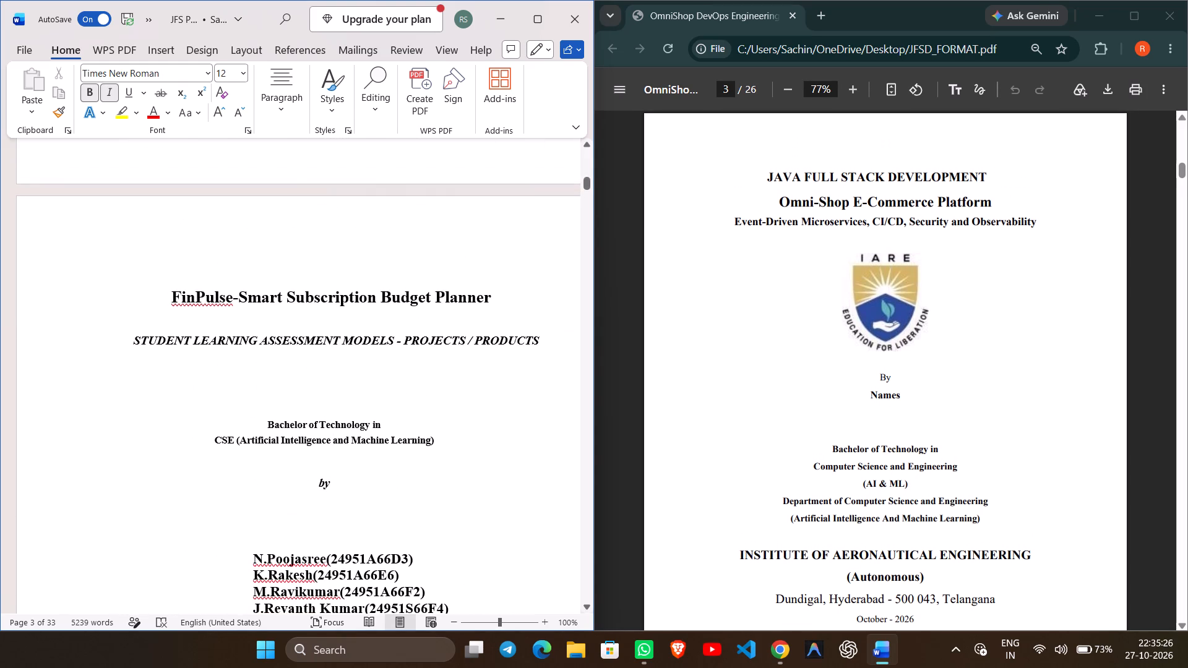
key(BackSpace)
Insert an empty line above the "FinPulse-Smart Subscription Budget Planner" title on page 3.
click(129, 250)
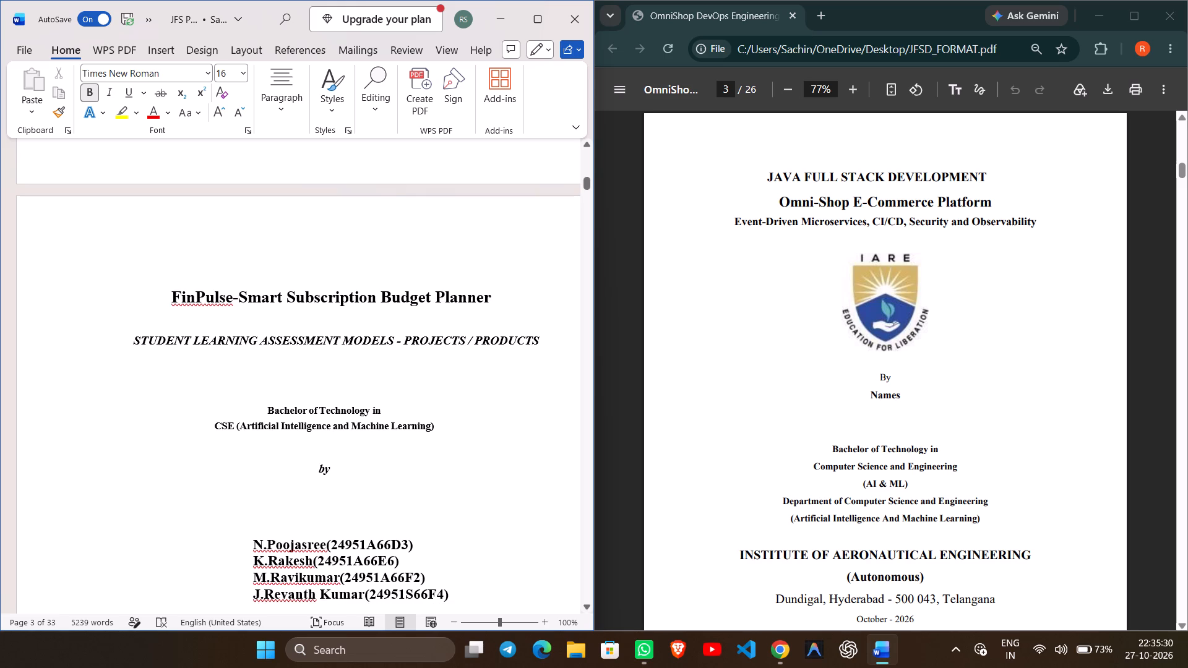
key(Up)
key(Down)
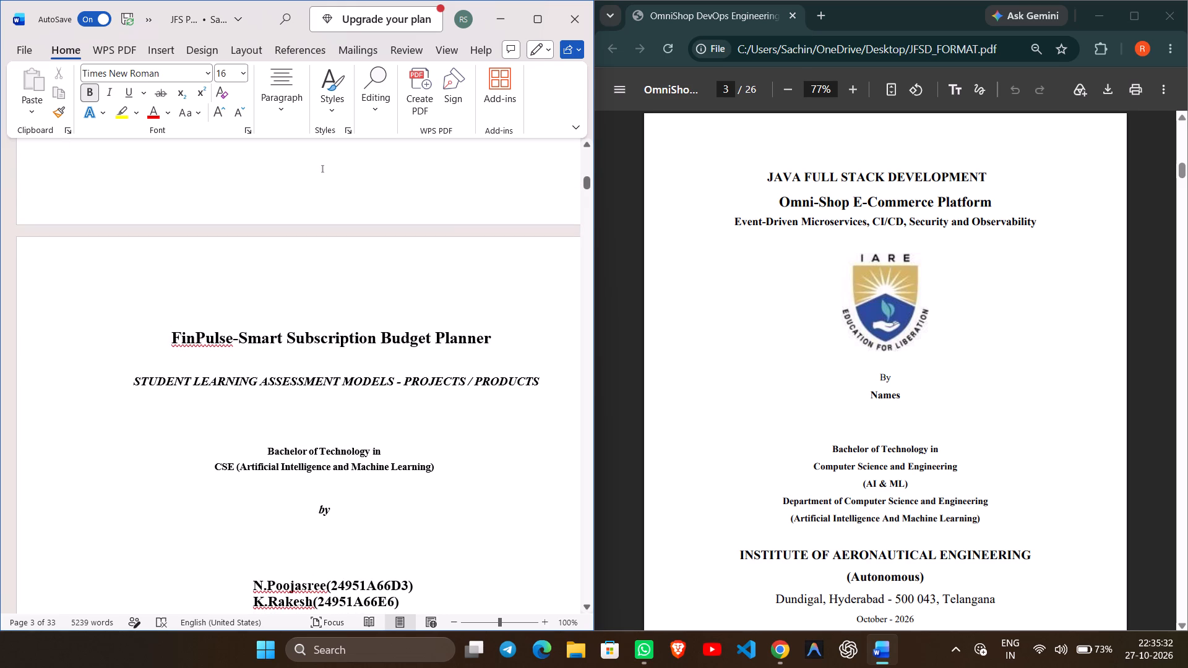
key(Return)
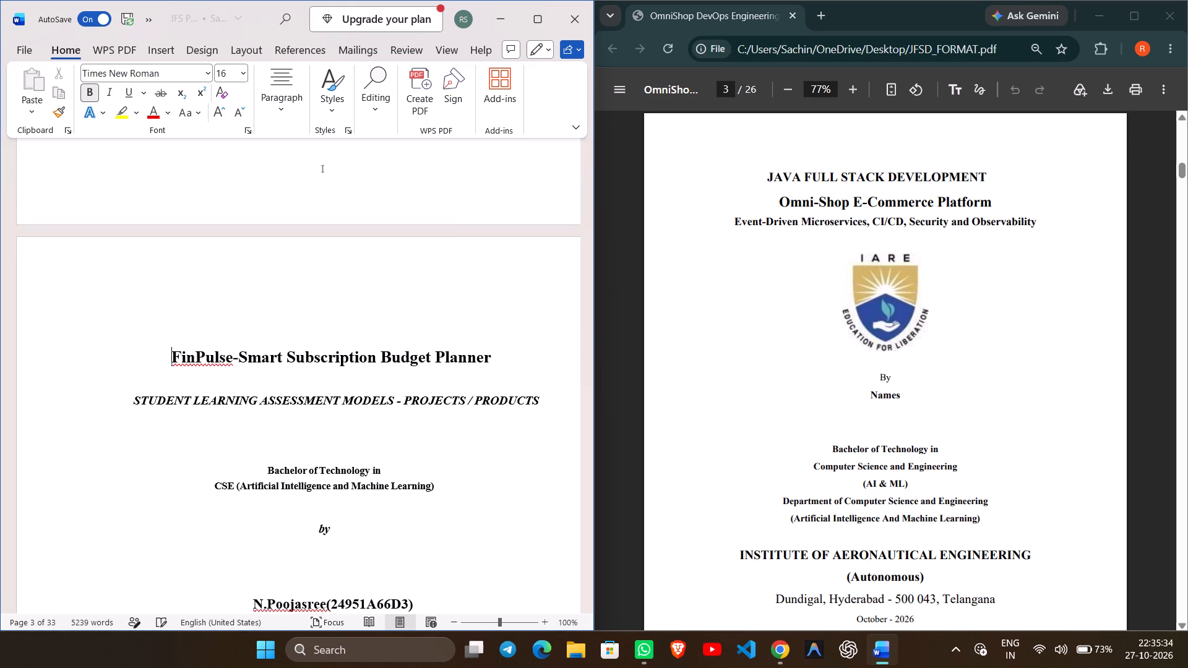
Enter the heading "JAVA FULL STACK DEVELOPMENT" on the empty line above the "FinPulse-Smart Subscription Budget Planner" title on page 3.
key(Up)
text(JAVA)
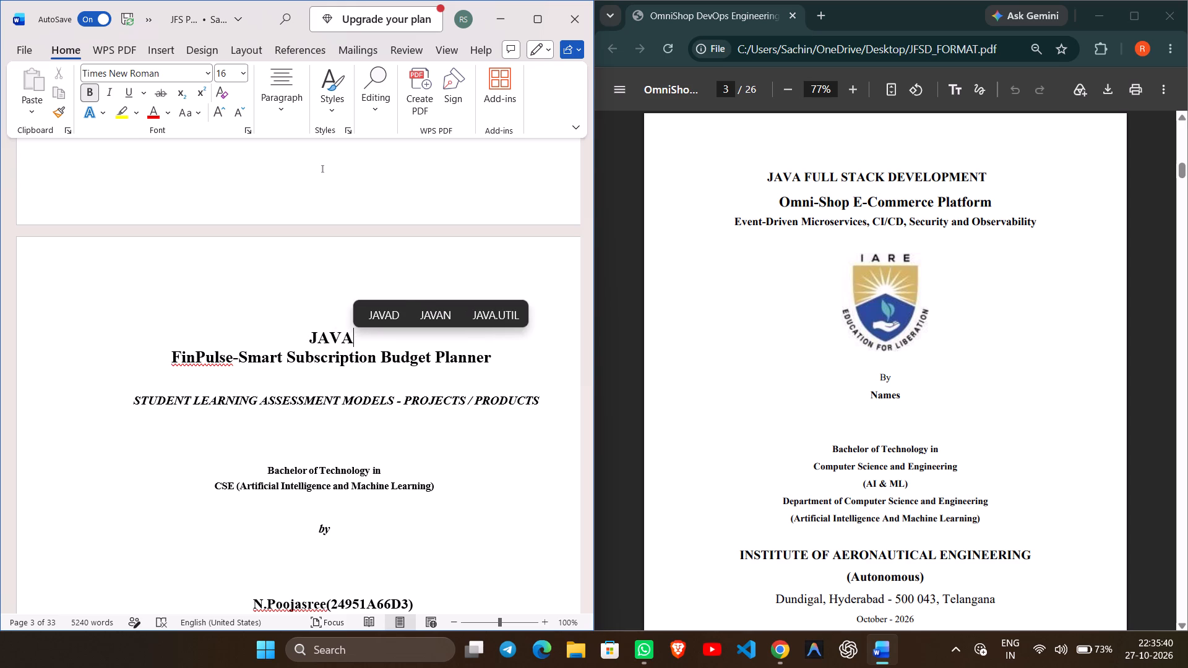
key(space)
text(FULL)
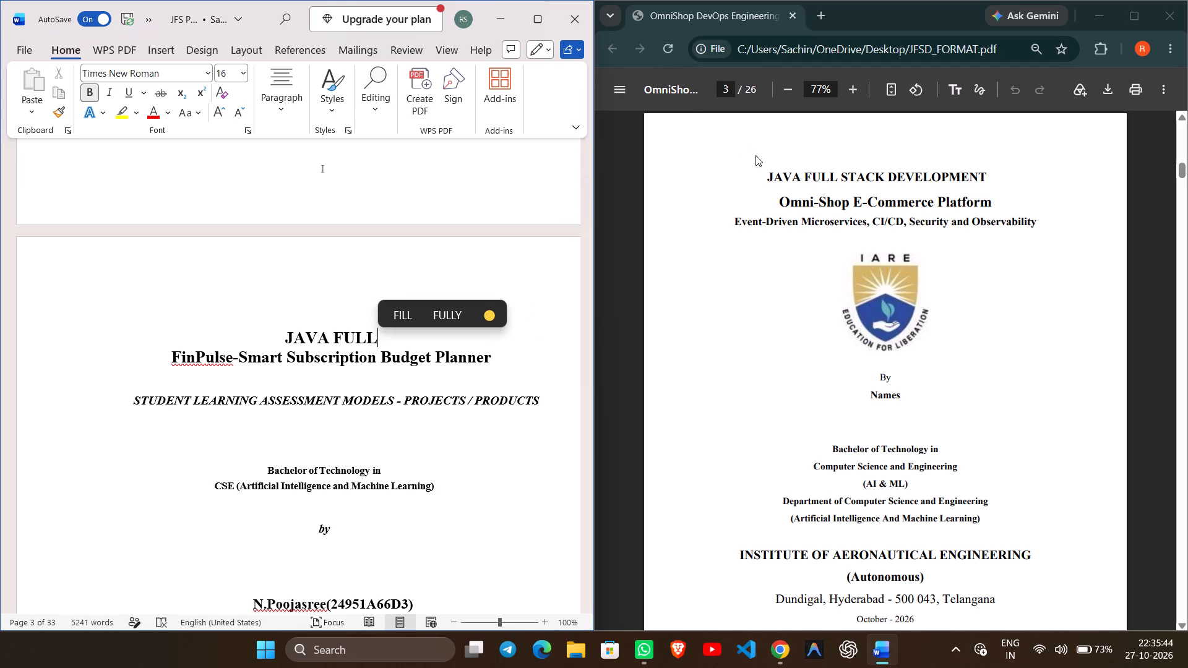
double_click(768, 179)
right_click(768, 179)
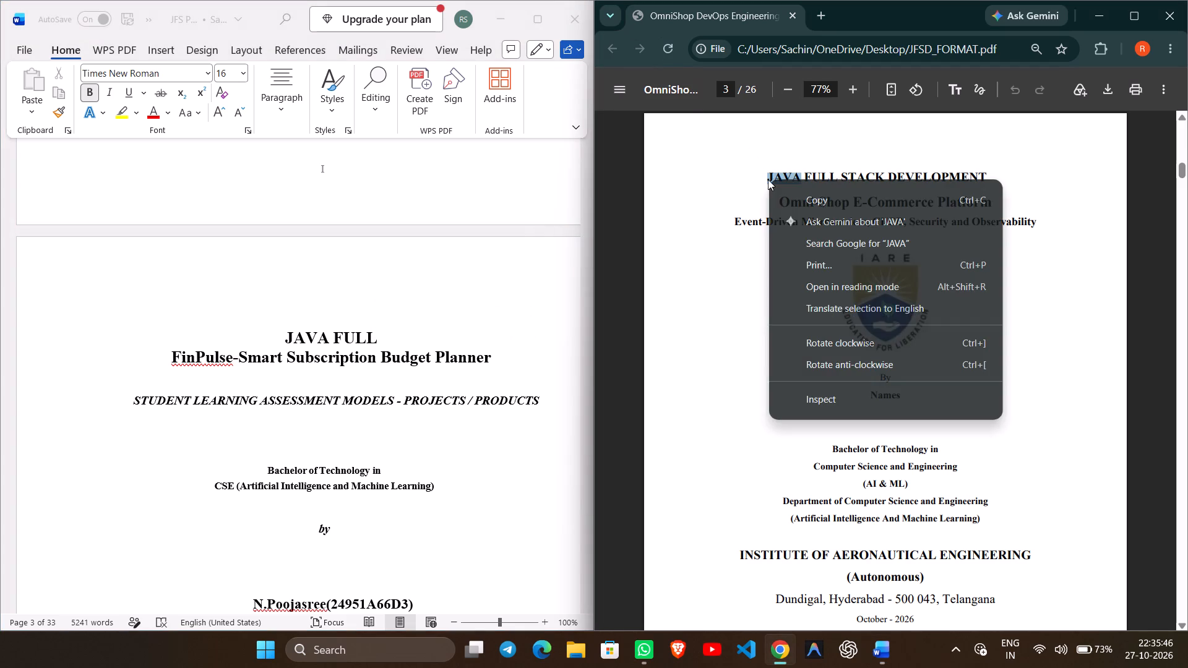
click(747, 184)
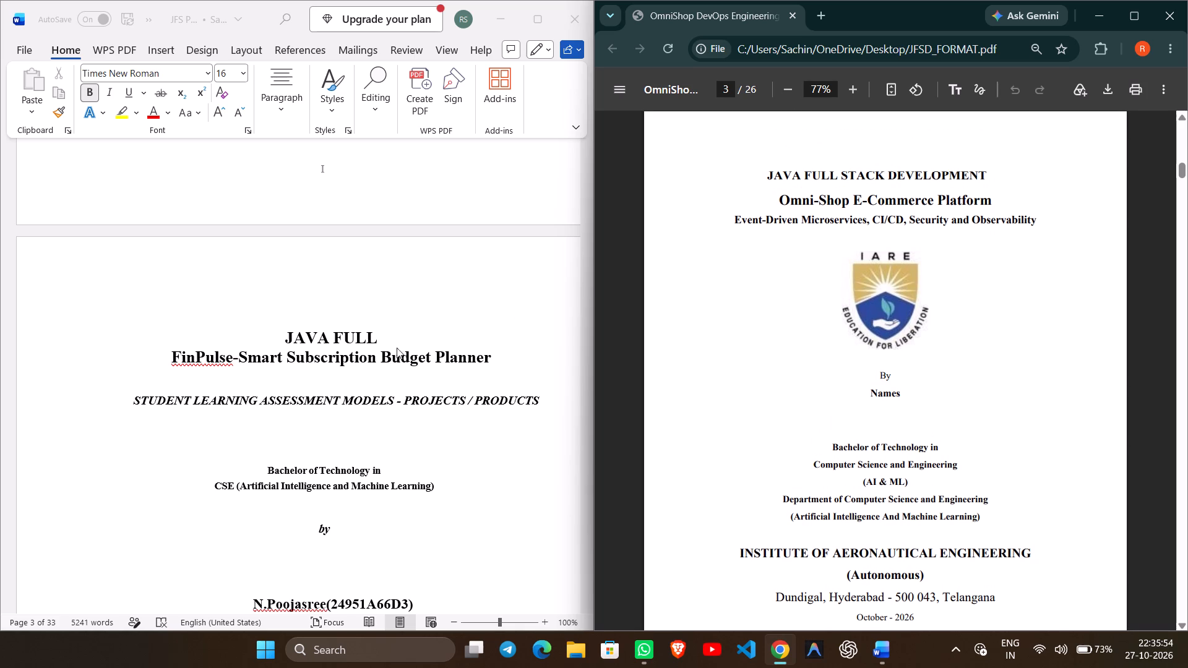
click(384, 336)
key(space)
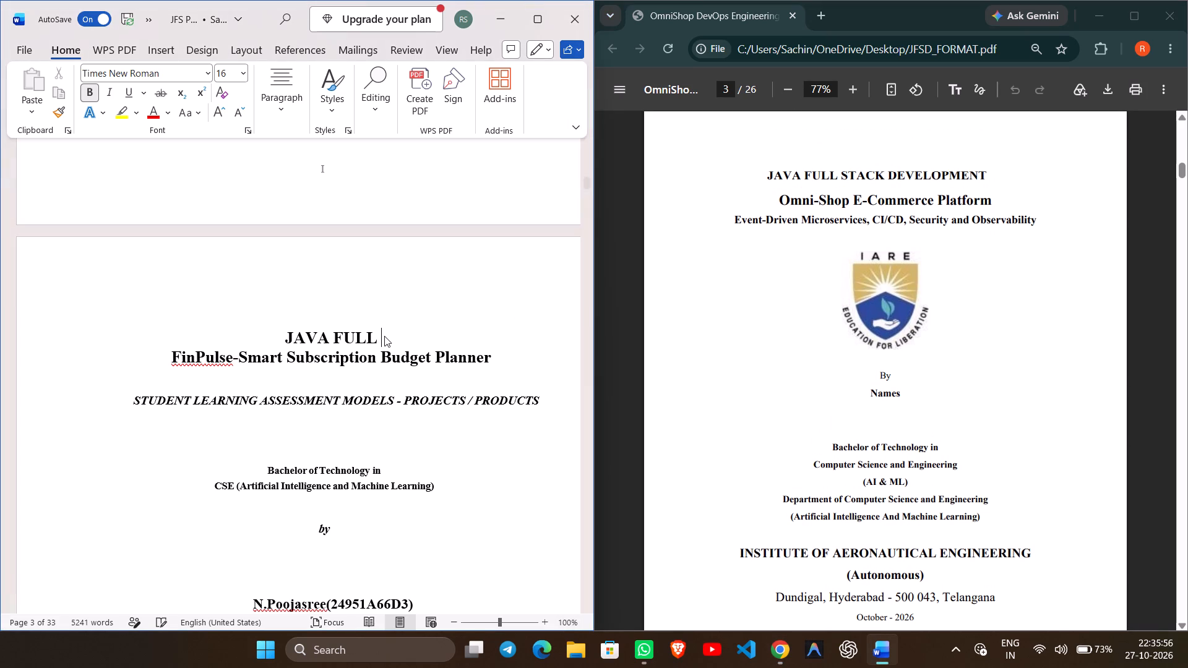
key(s)
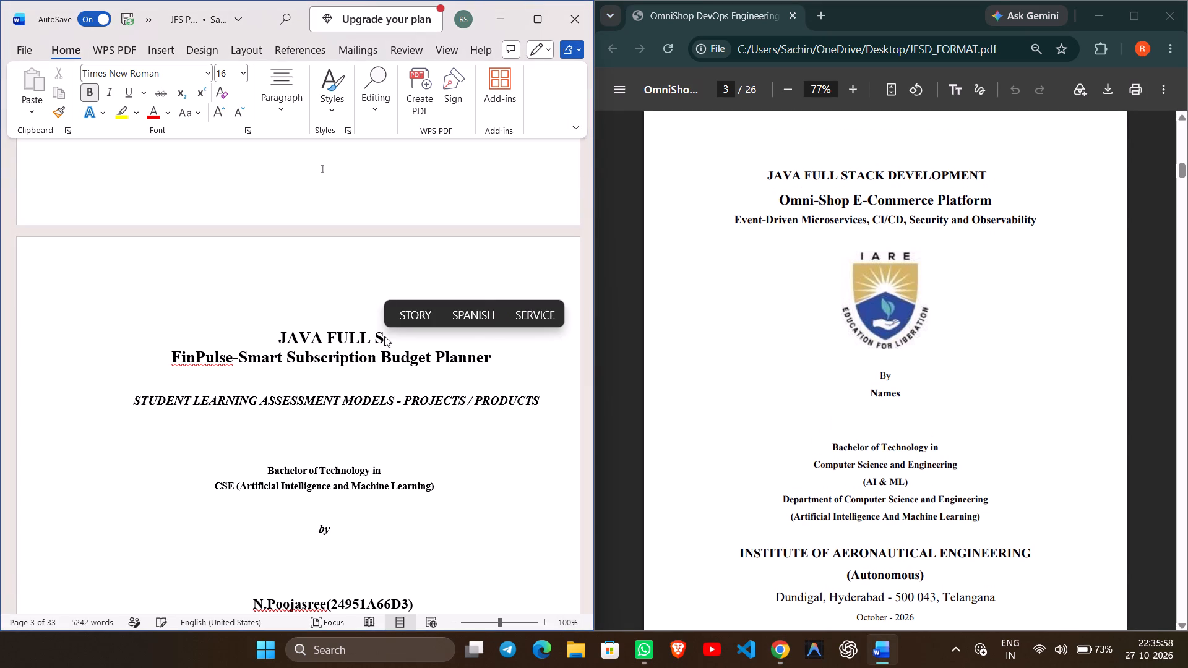
text(TACK)
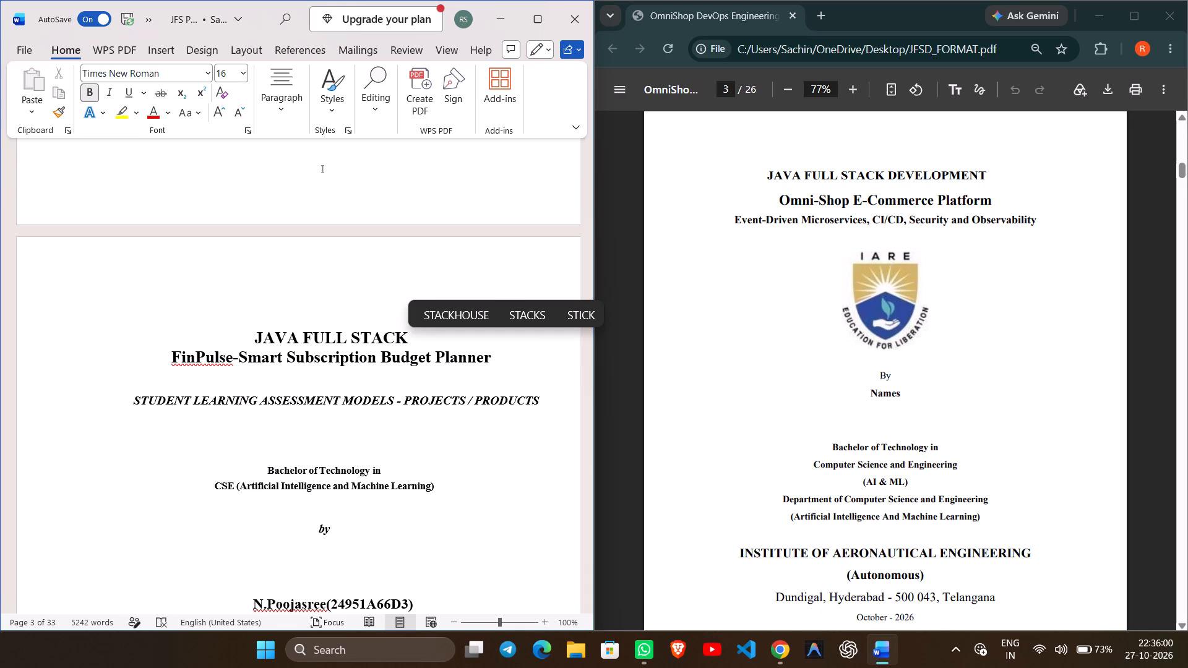
key(space)
text(DEVELP)
key(BackSpace)
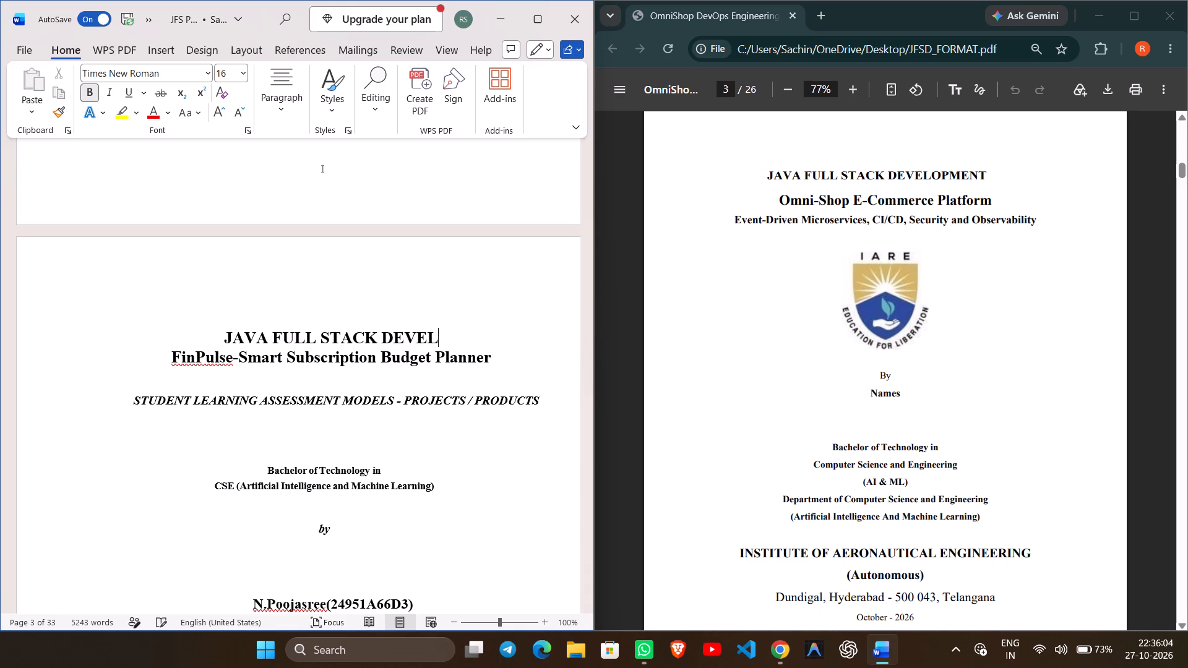
text(OP)
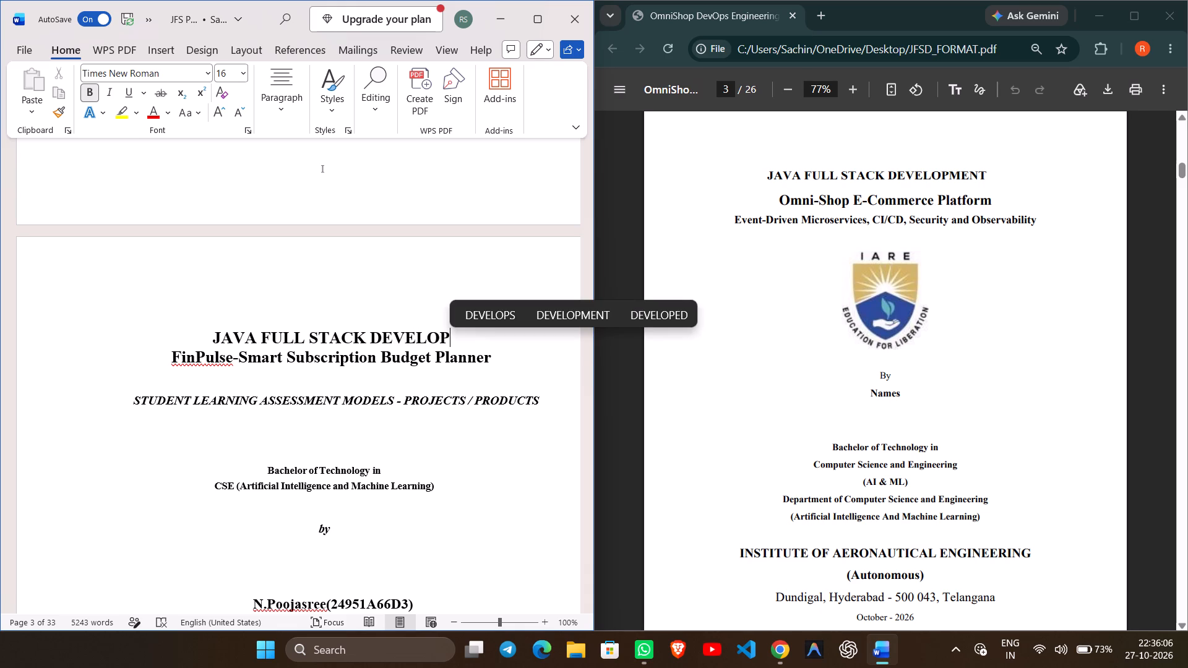
text(MENT)
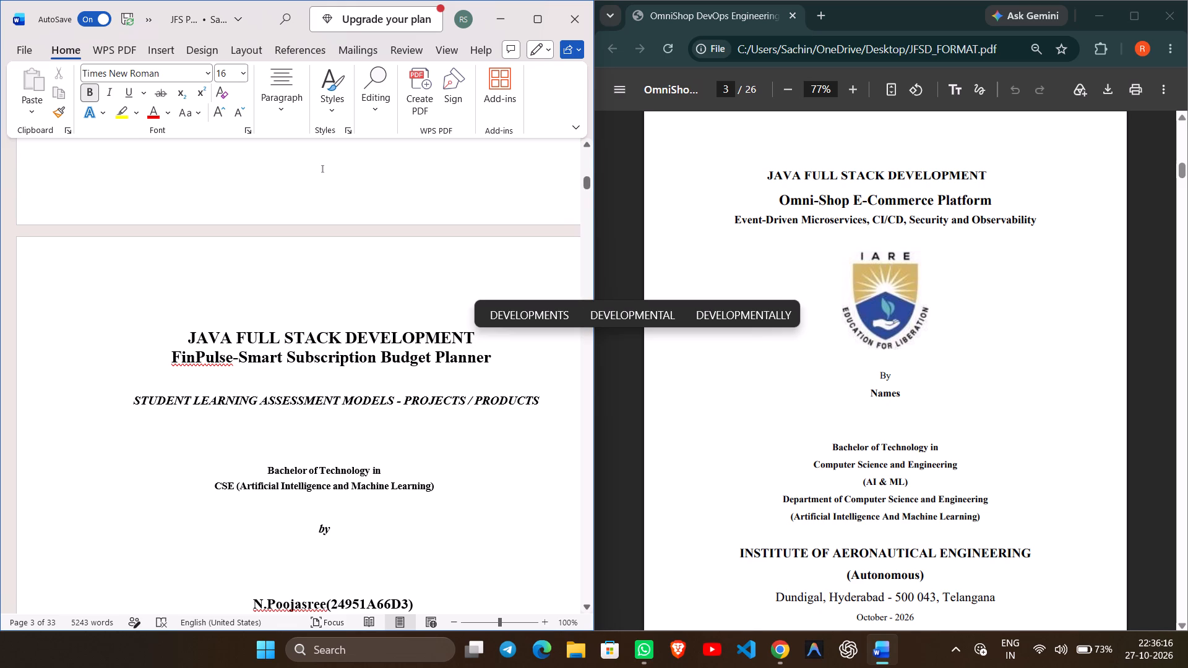
Set the font size of the "JAVA FULL STACK DEVELOPMENT" heading on page 3 to 16.
scroll(475, 377, down, 1)
ctrl+scroll(475, 377, down, 2)
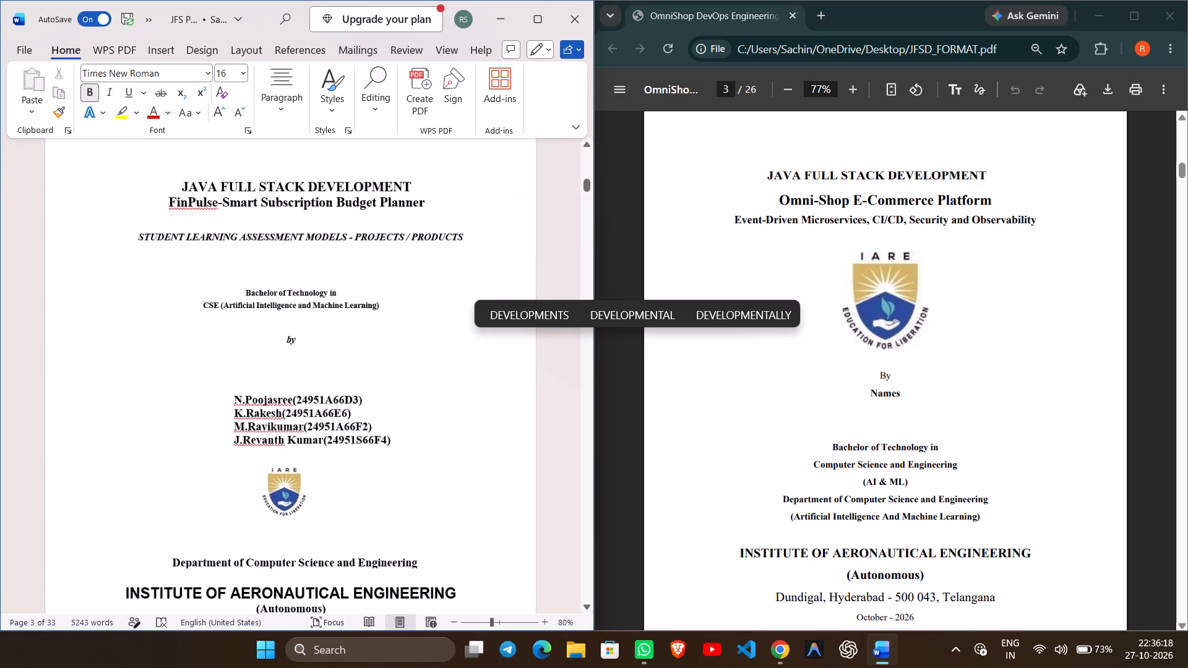
scroll(475, 377, up, 1)
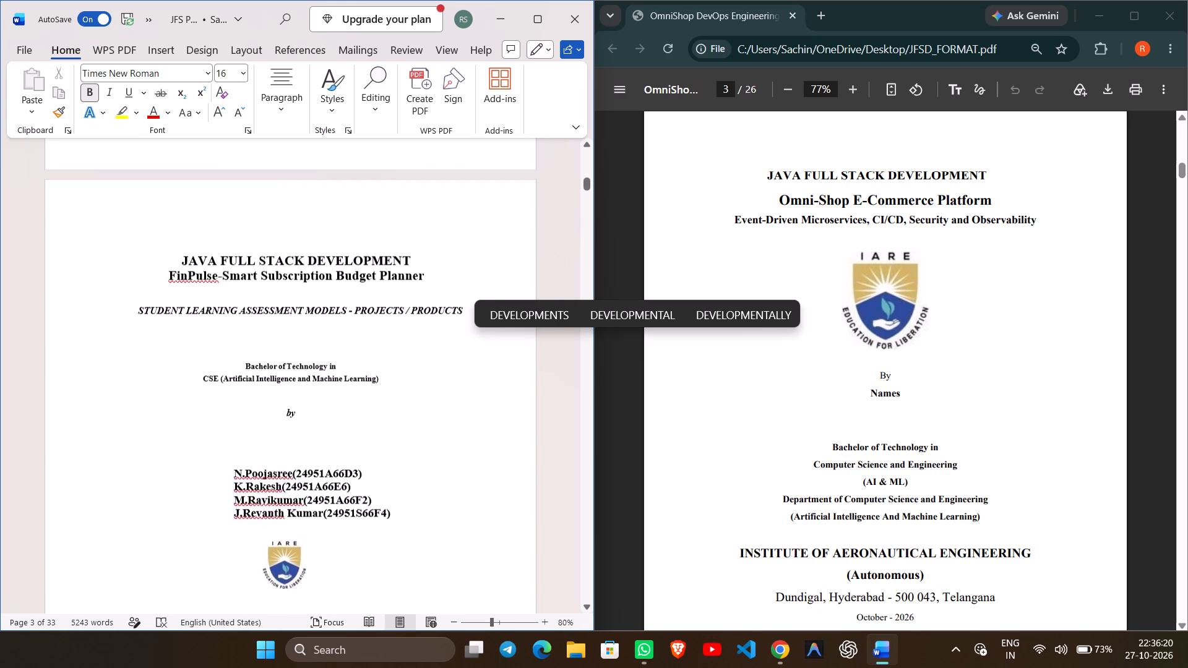
scroll(475, 377, up, 1)
scroll(846, 307, up, 1)
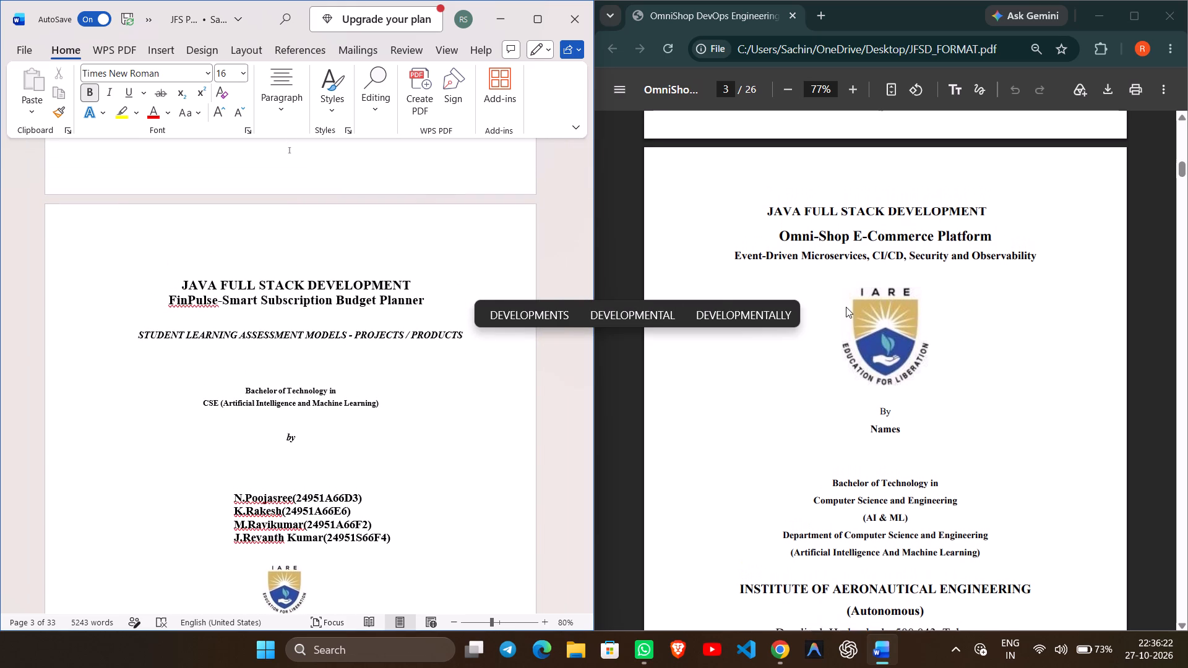
scroll(846, 307, up, 2)
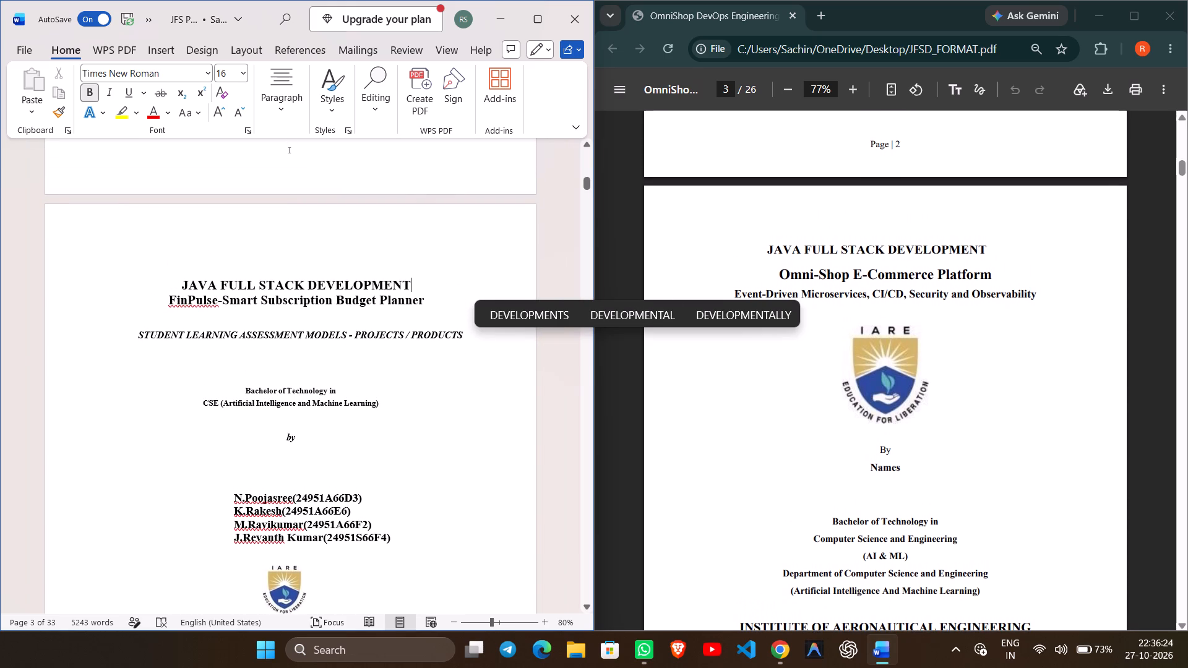
triple_click(418, 288)
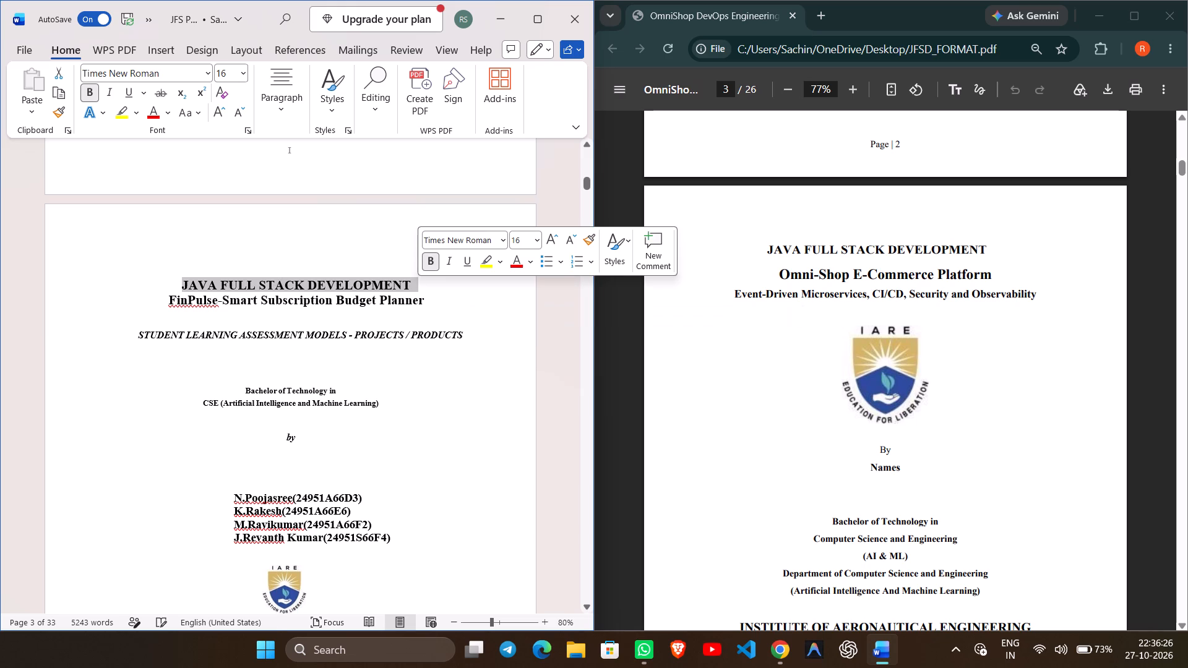
click(541, 239)
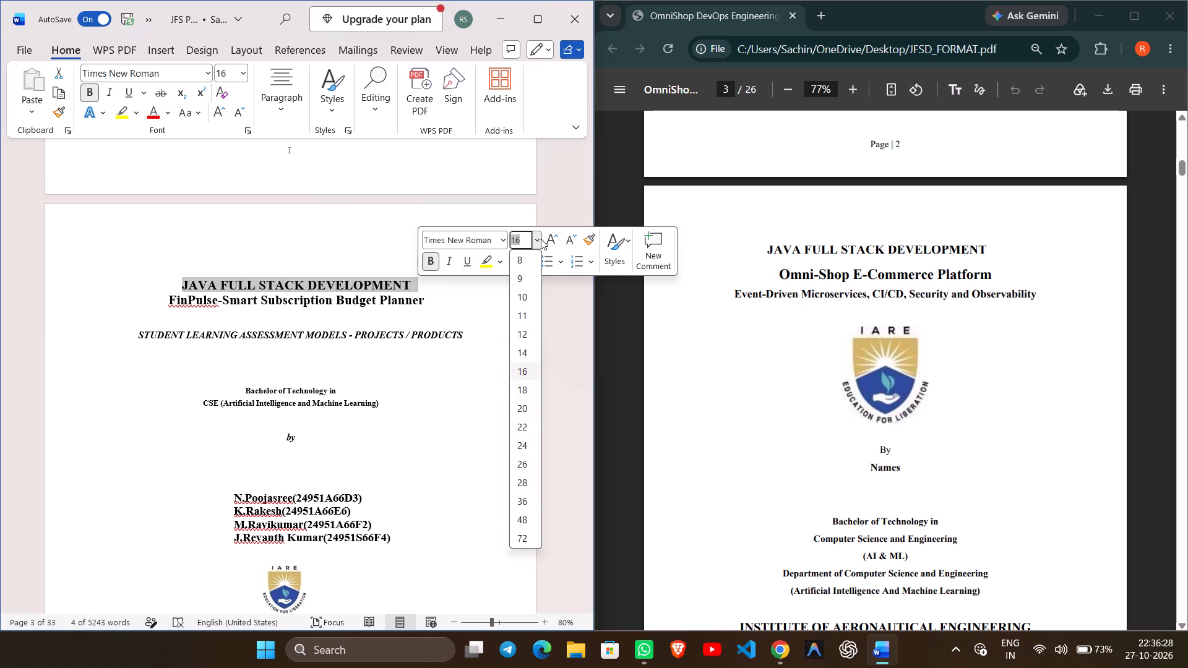
click(527, 365)
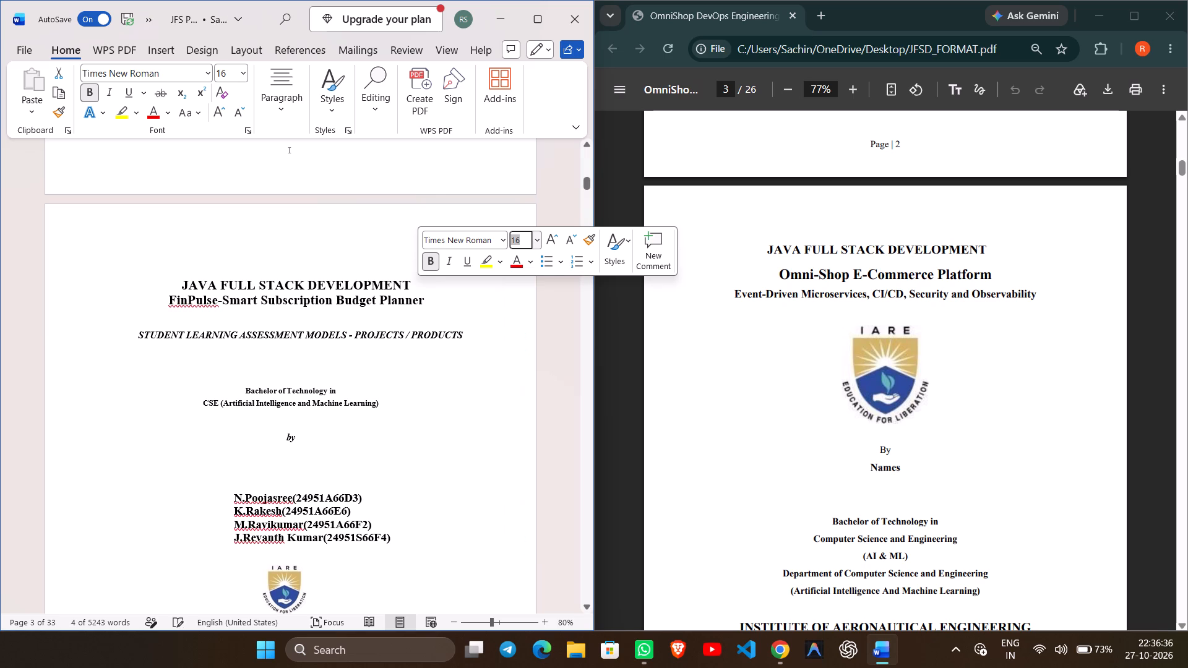
click(466, 317)
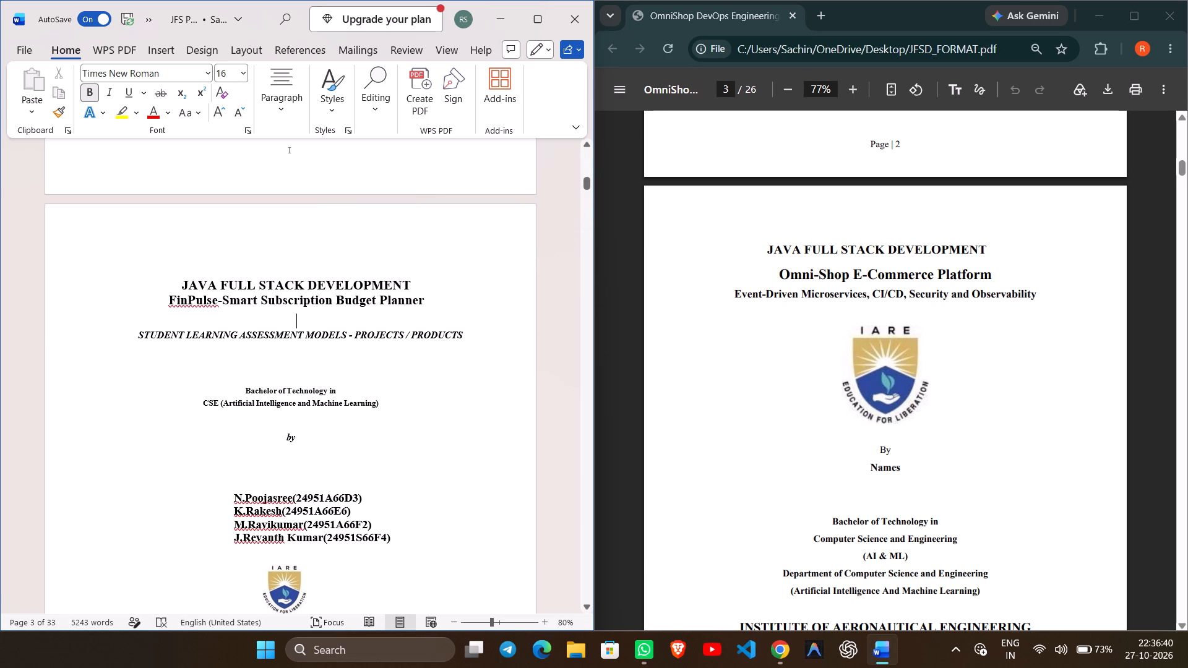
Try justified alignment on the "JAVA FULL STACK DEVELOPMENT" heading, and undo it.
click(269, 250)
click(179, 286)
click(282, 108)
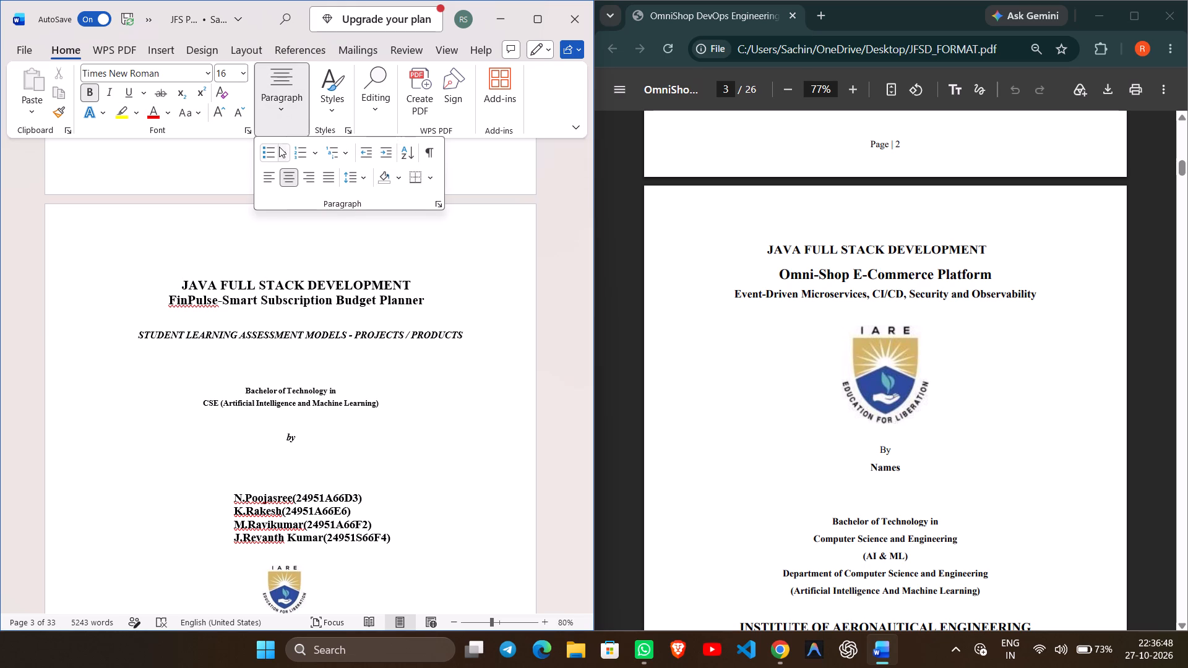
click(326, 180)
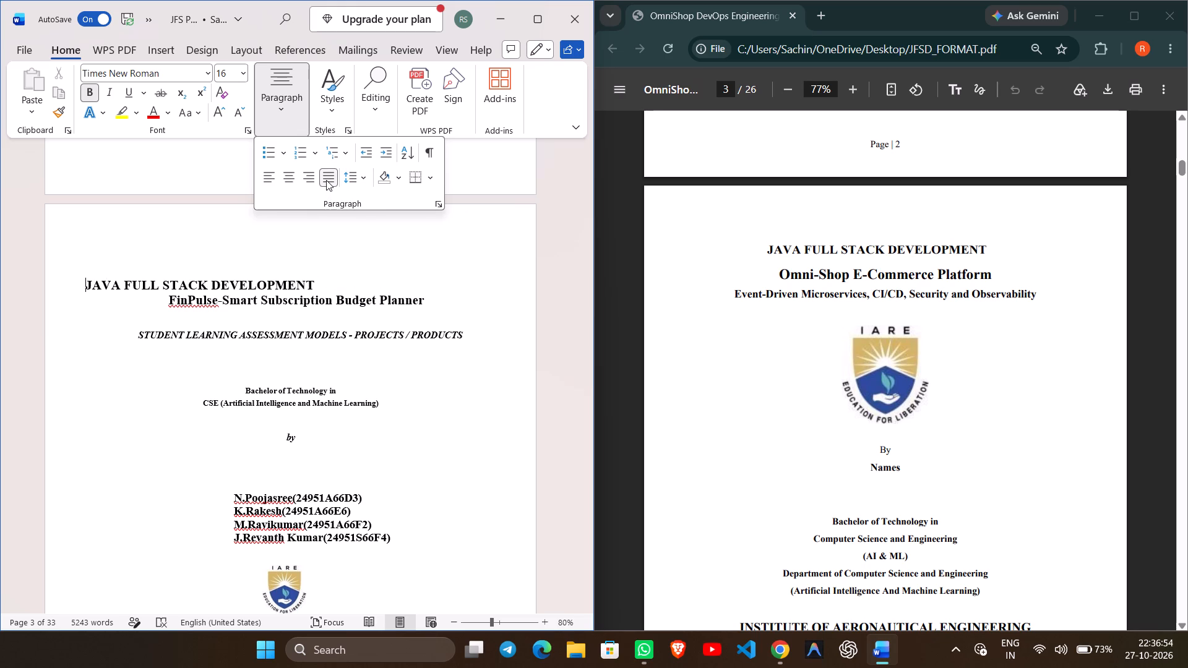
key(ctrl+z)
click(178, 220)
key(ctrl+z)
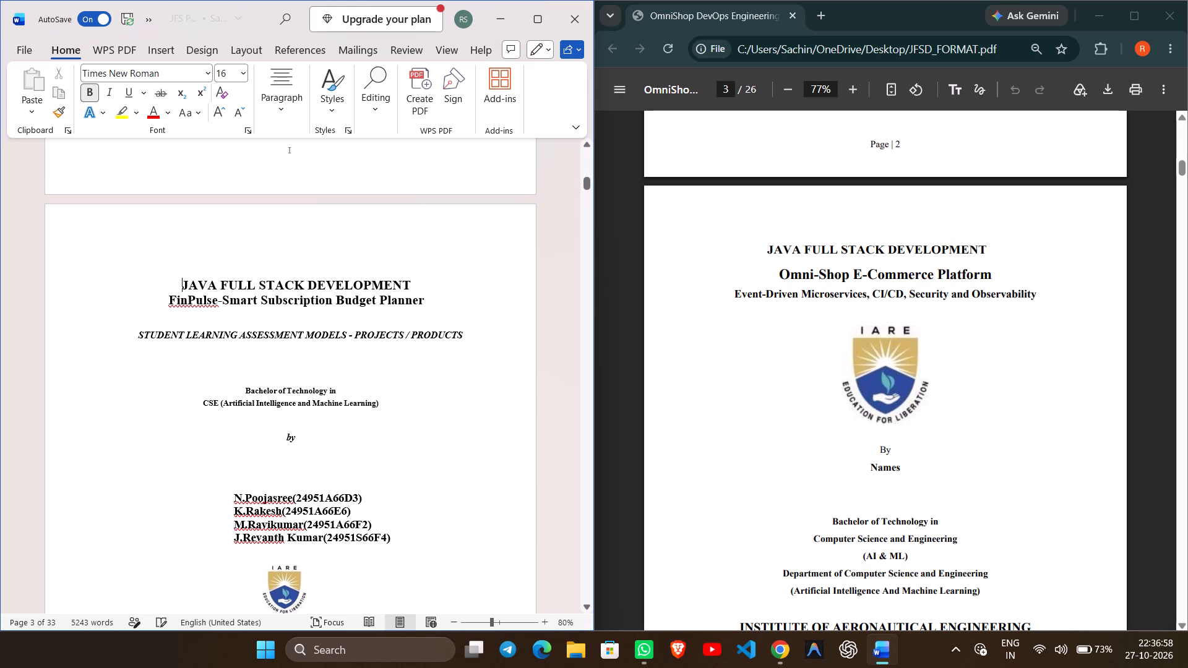
Insert an empty line between the "JAVA FULL STACK DEVELOPMENT" heading and the "FinPulse-Smart Subscription Budget Planner" title.
click(427, 285)
key(Return)
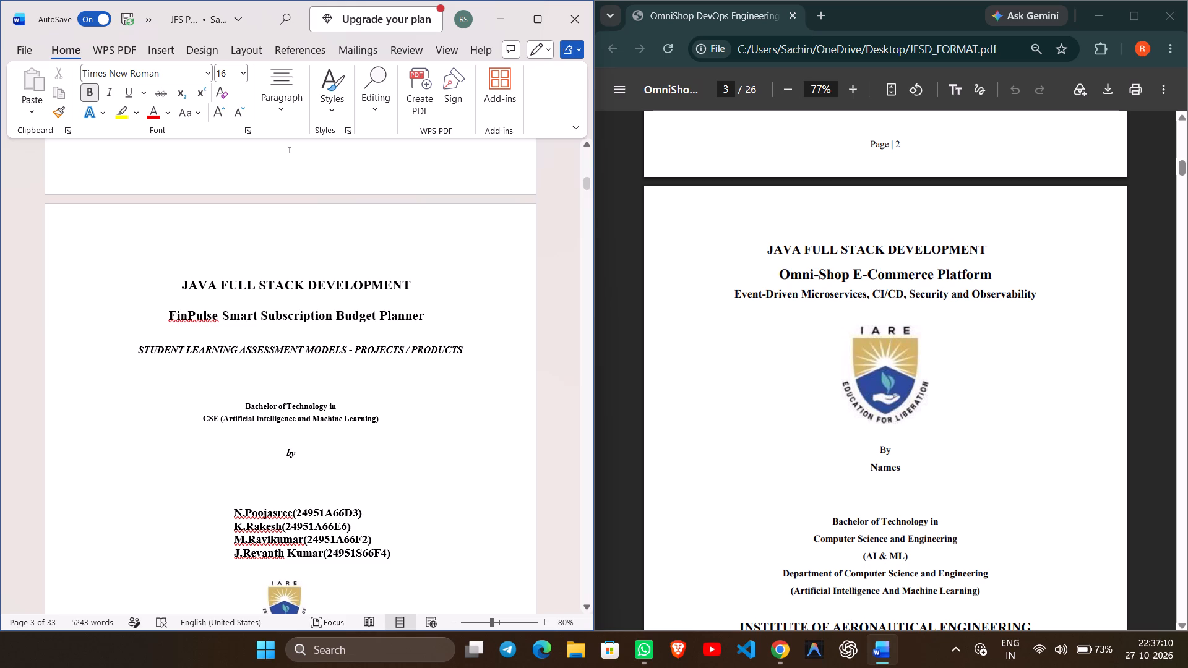
Examine the order and spacing of the subtitle, degree, team, logo and institute lines on page 3 against the PDF's title page.
click(465, 327)
scroll(487, 382, down, 1)
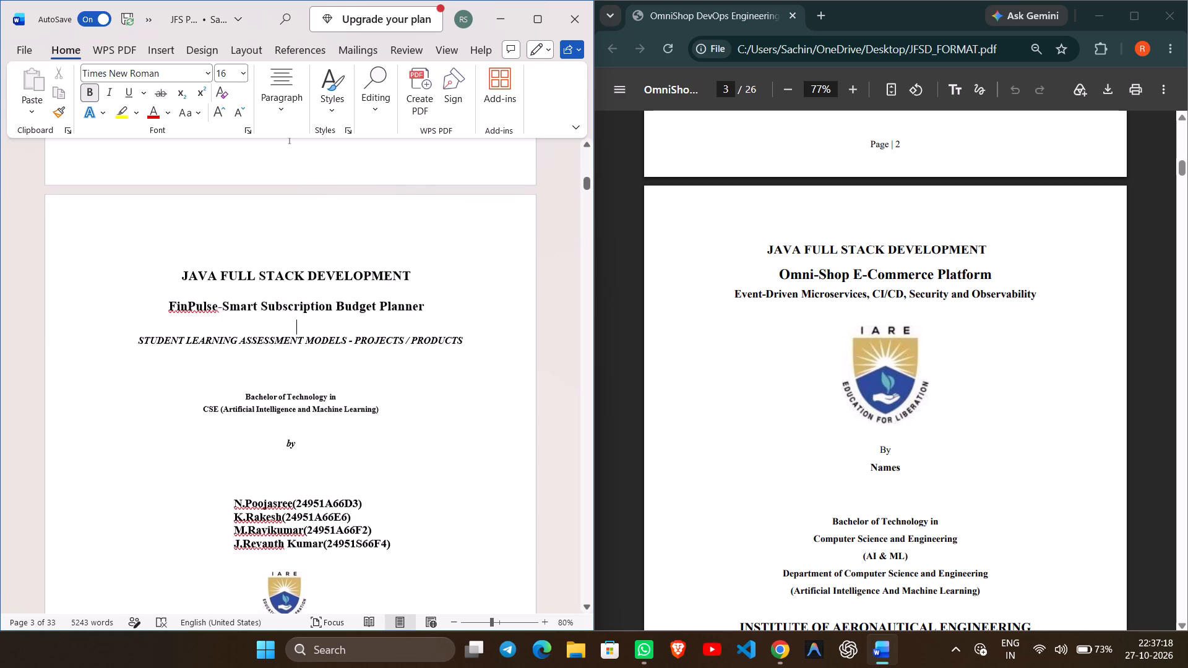
scroll(487, 382, down, 1)
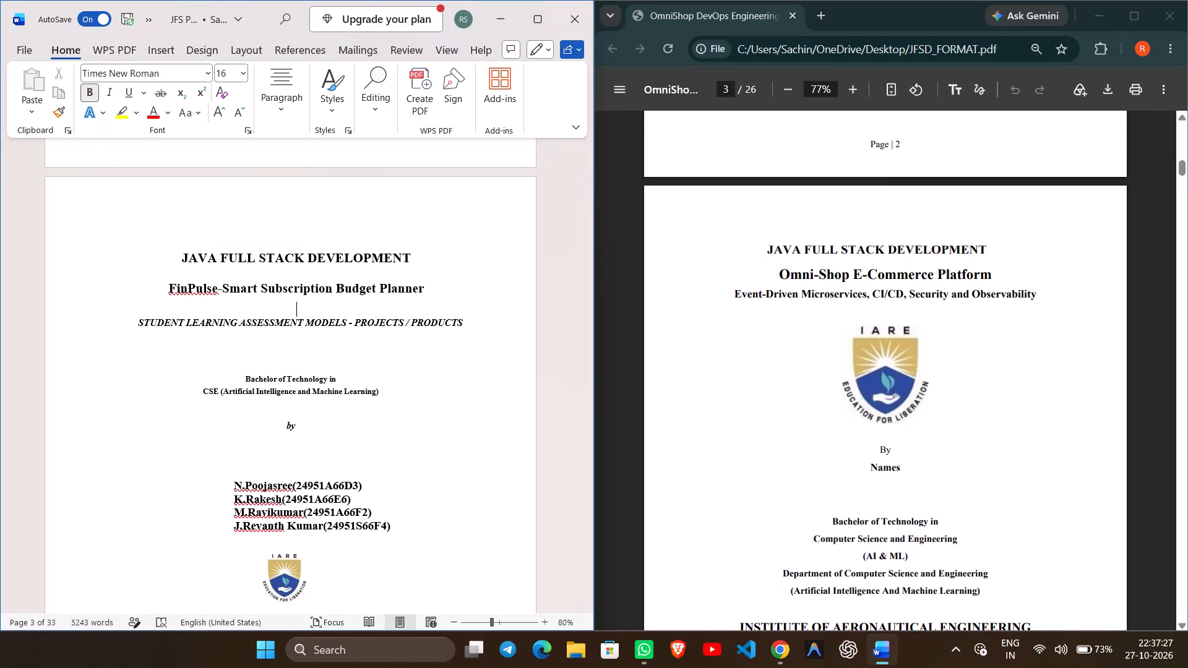
scroll(487, 382, down, 1)
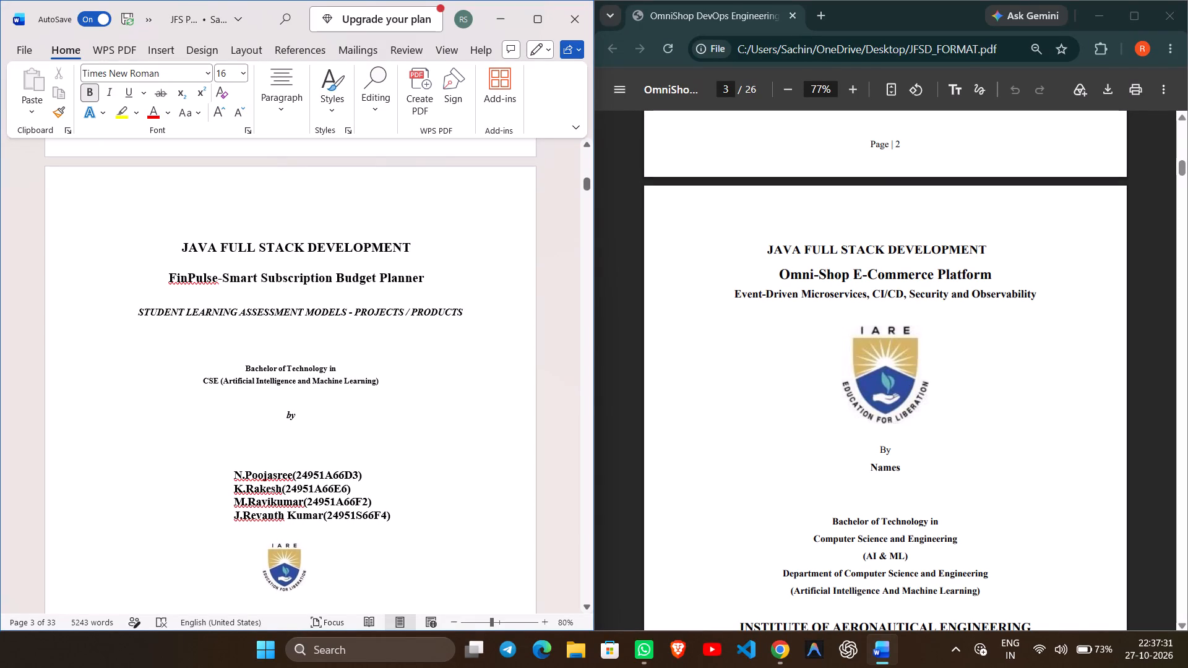
scroll(136, 407, down, 2)
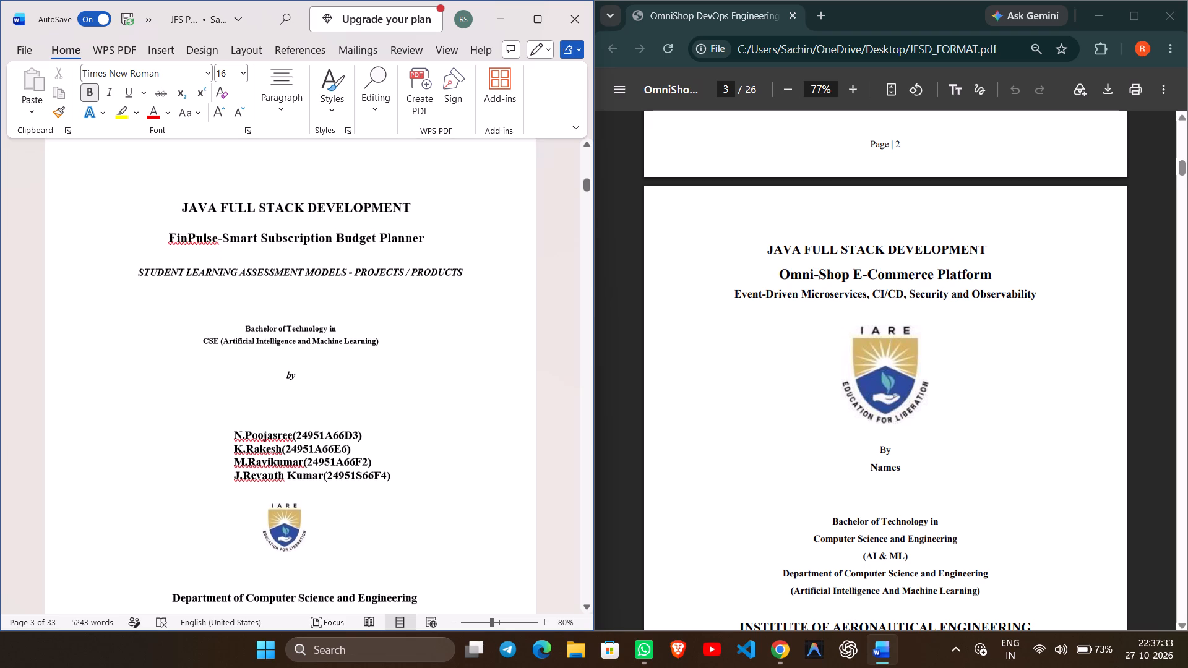
scroll(136, 407, down, 2)
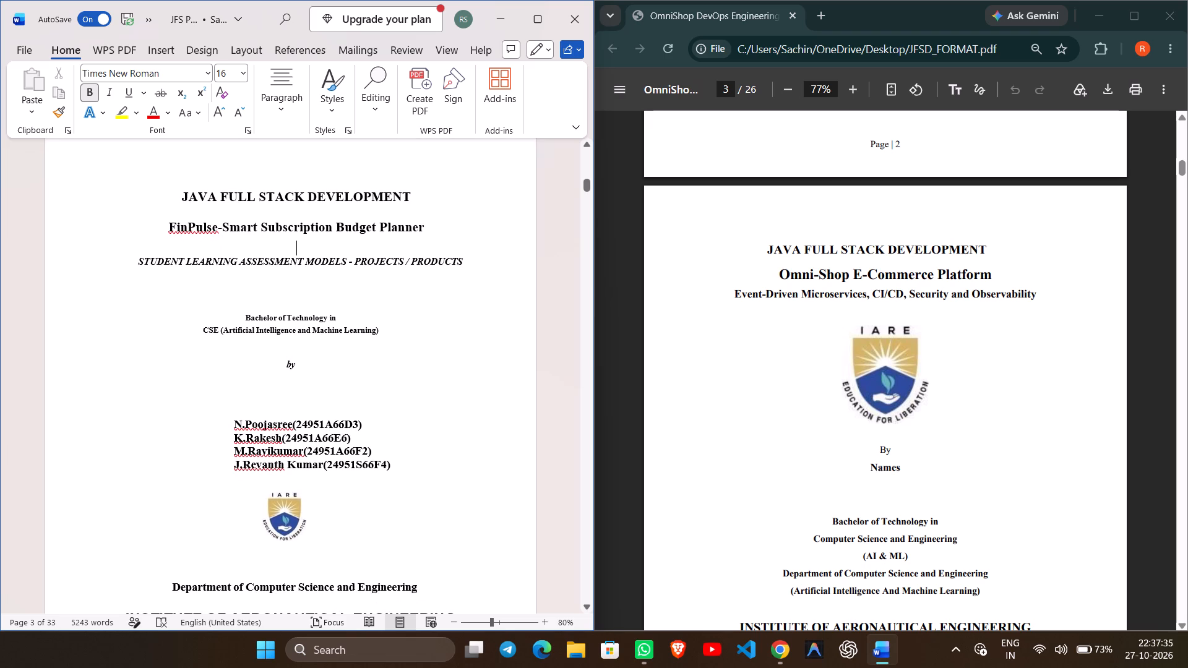
scroll(136, 407, down, 1)
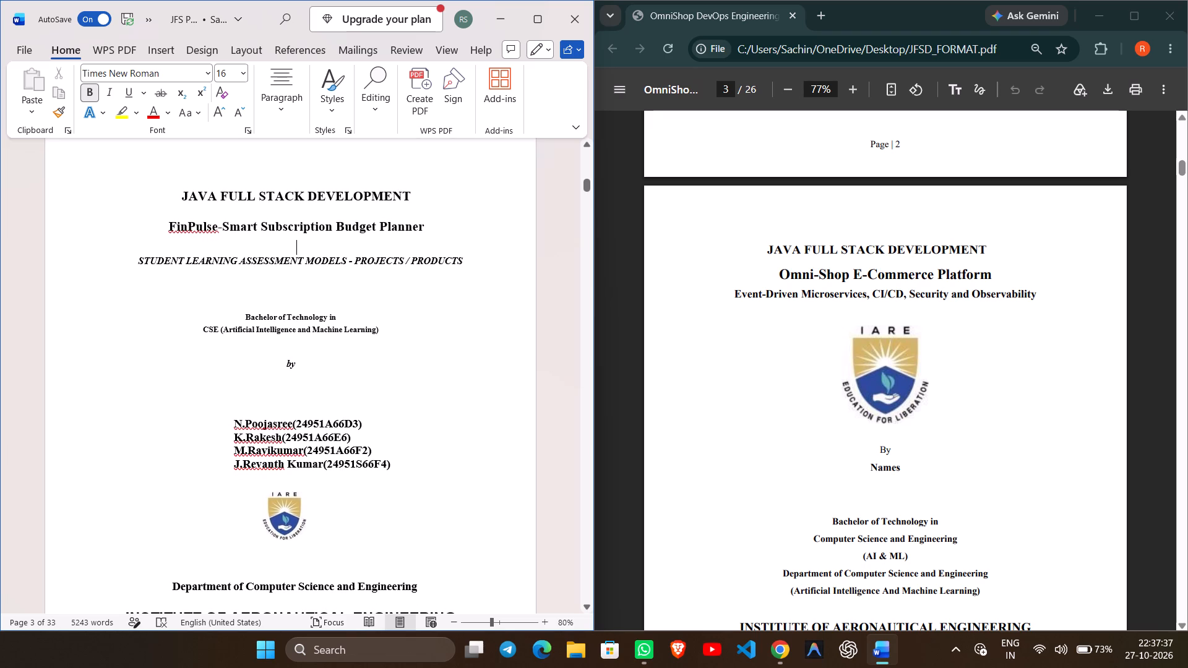
scroll(136, 407, down, 1)
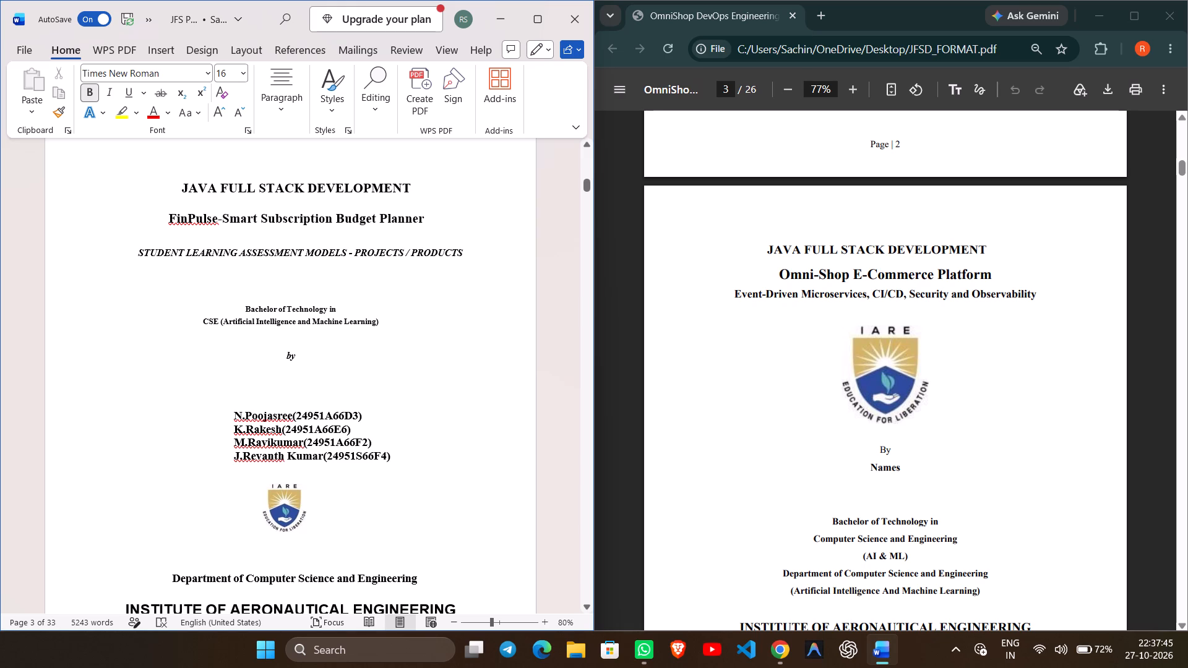
scroll(403, 404, down, 1)
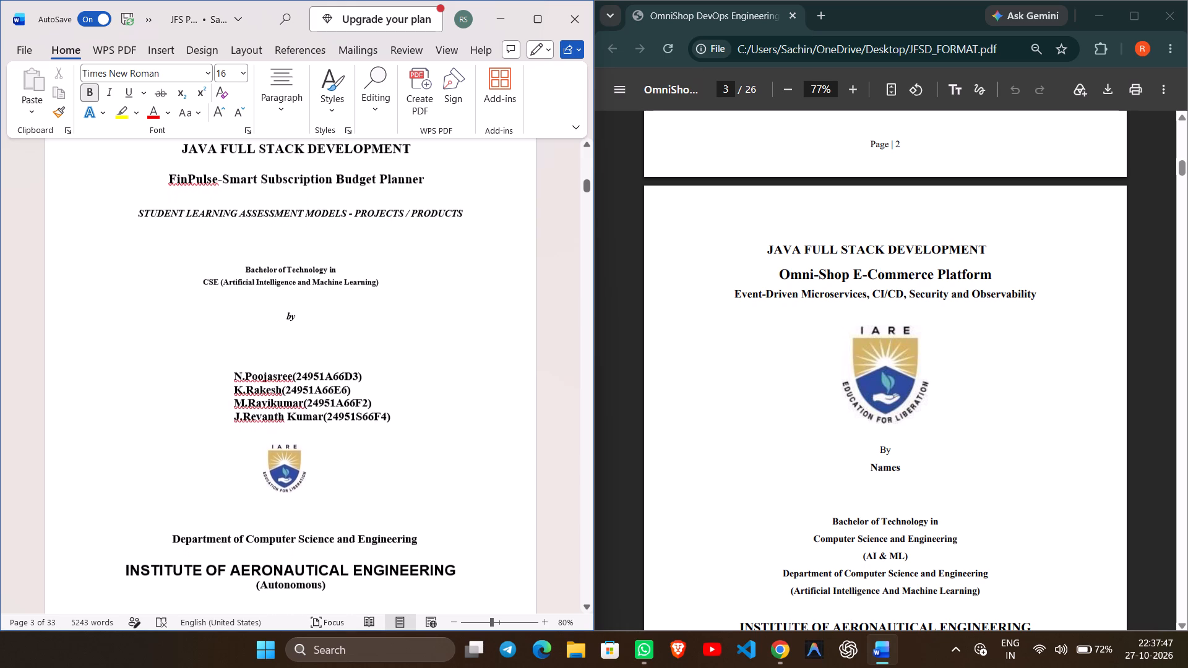
Examine the PDF's title page from the "JAVA FULL STACK DEVELOPMENT" heading down to the date line, alongside page 3 of the document.
scroll(403, 404, down, 1)
scroll(895, 503, down, 1)
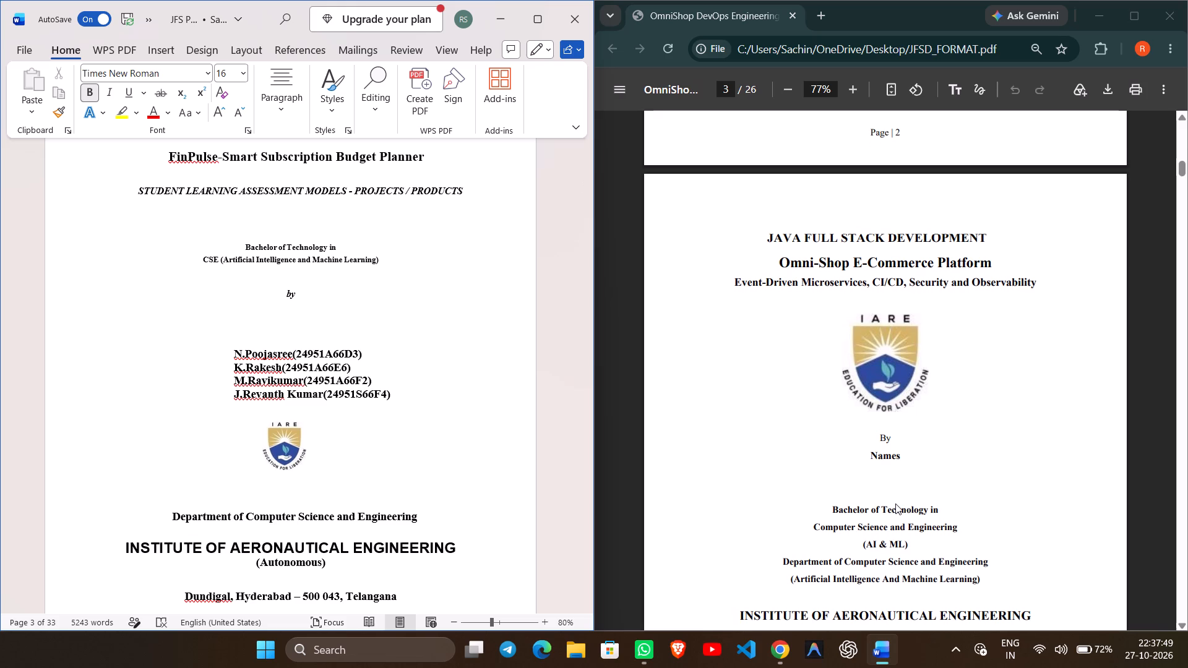
scroll(895, 503, down, 2)
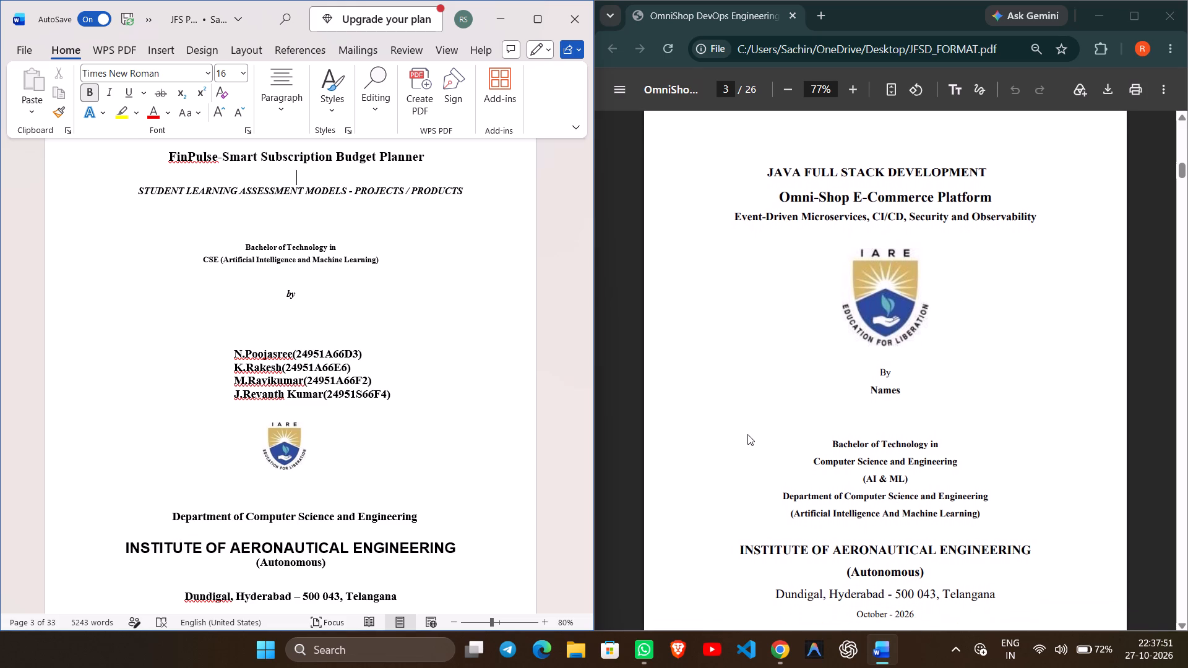
scroll(746, 434, down, 2)
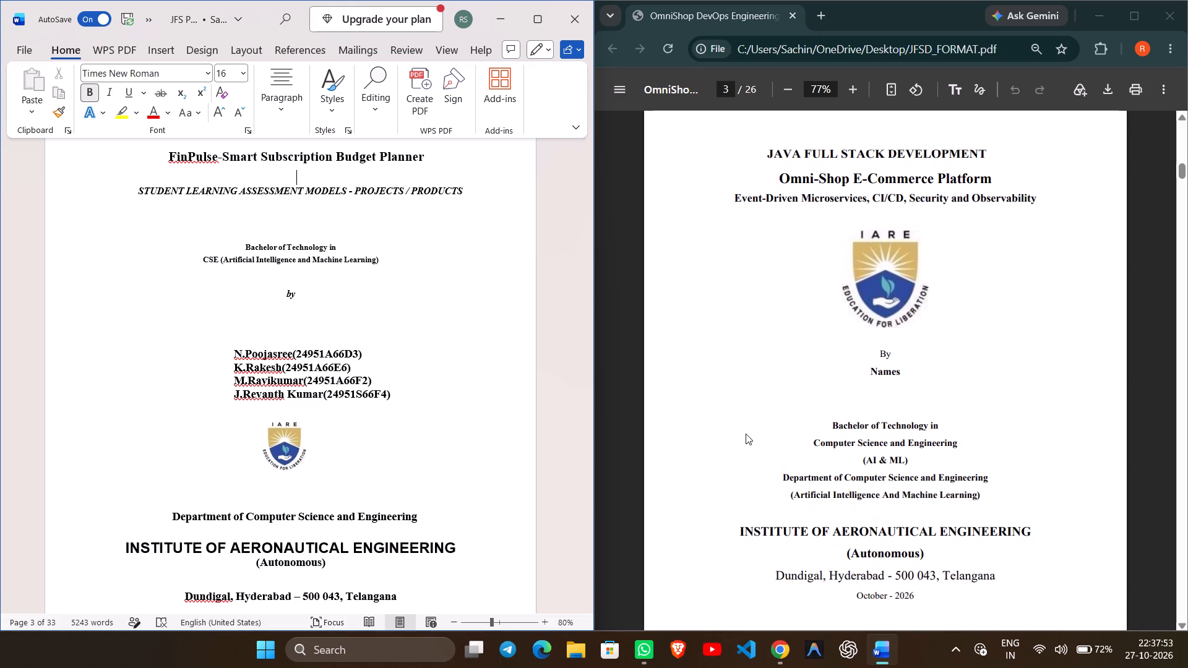
scroll(746, 434, down, 1)
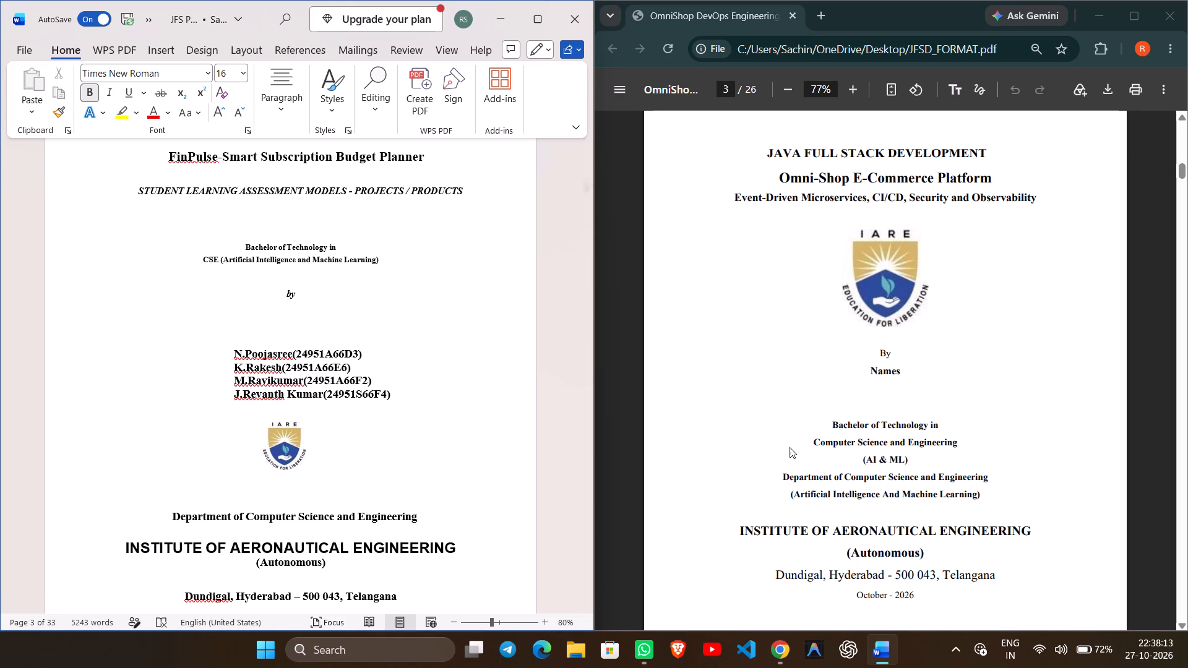
scroll(790, 447, right, 2)
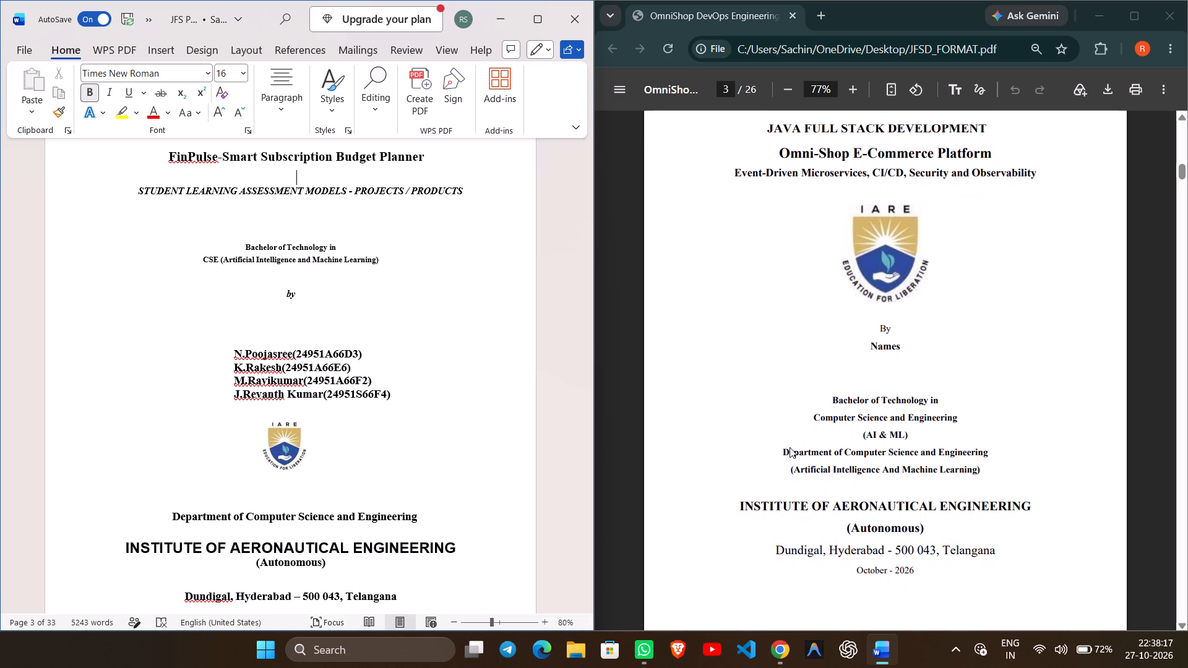
scroll(790, 447, right, 1)
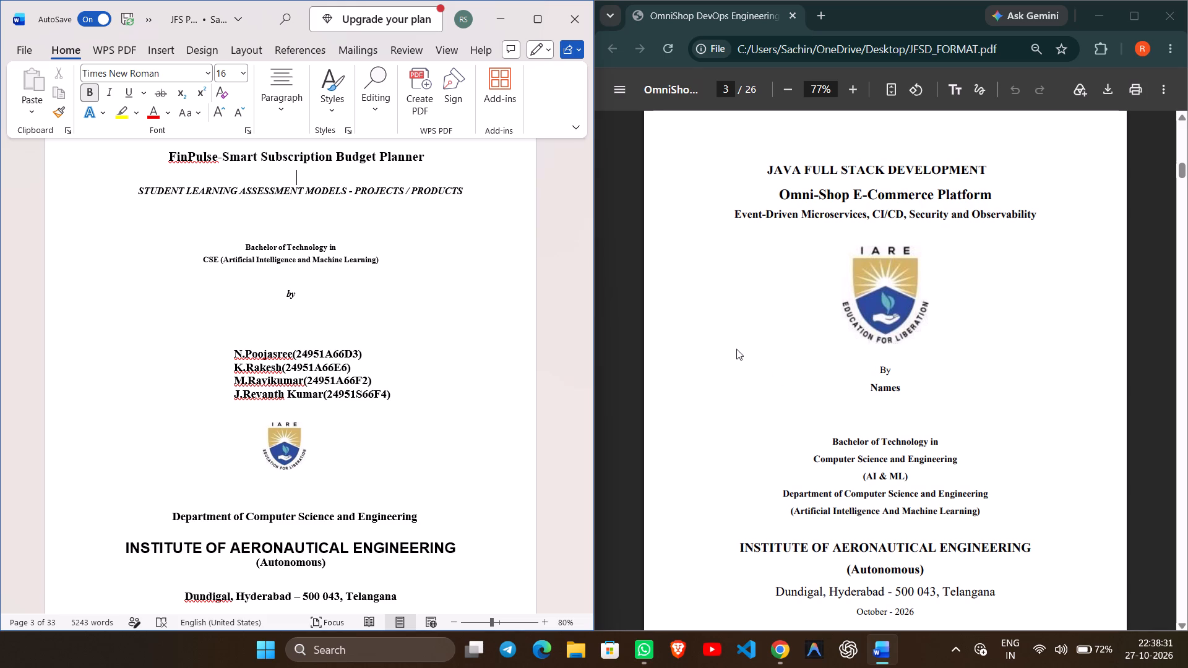
Delete the "STUDENT LEARNING ASSESSMENT MODELS - PROJECTS / PRODUCTS" line from page 3.
triple_click(464, 191)
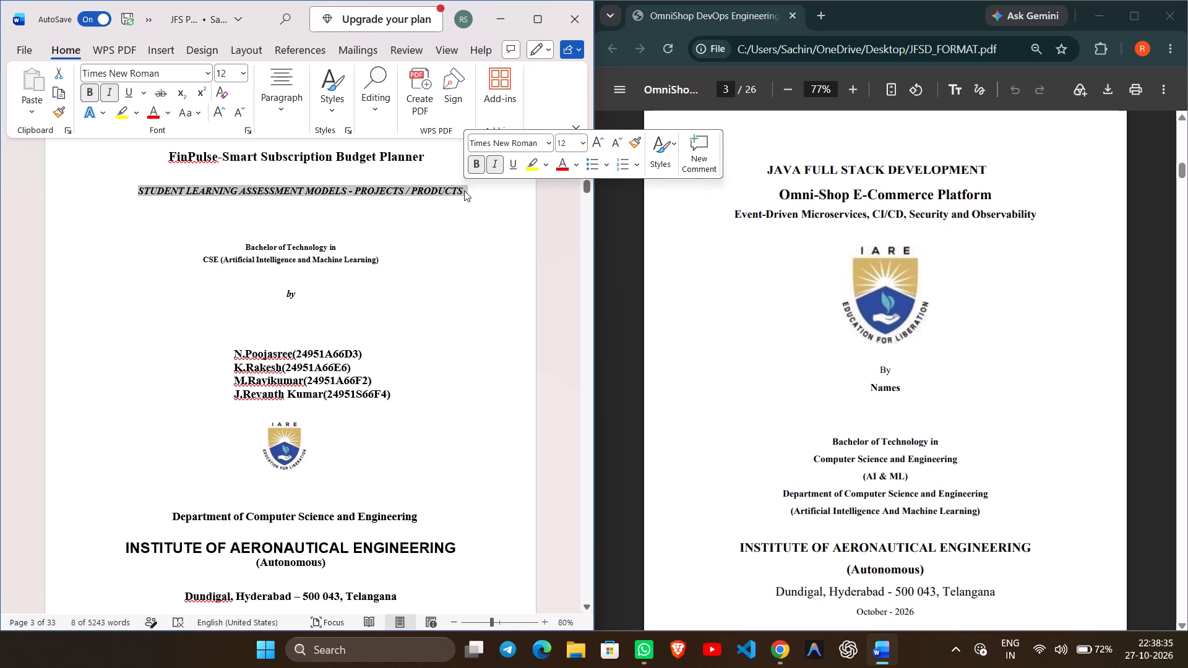
key(Delete)
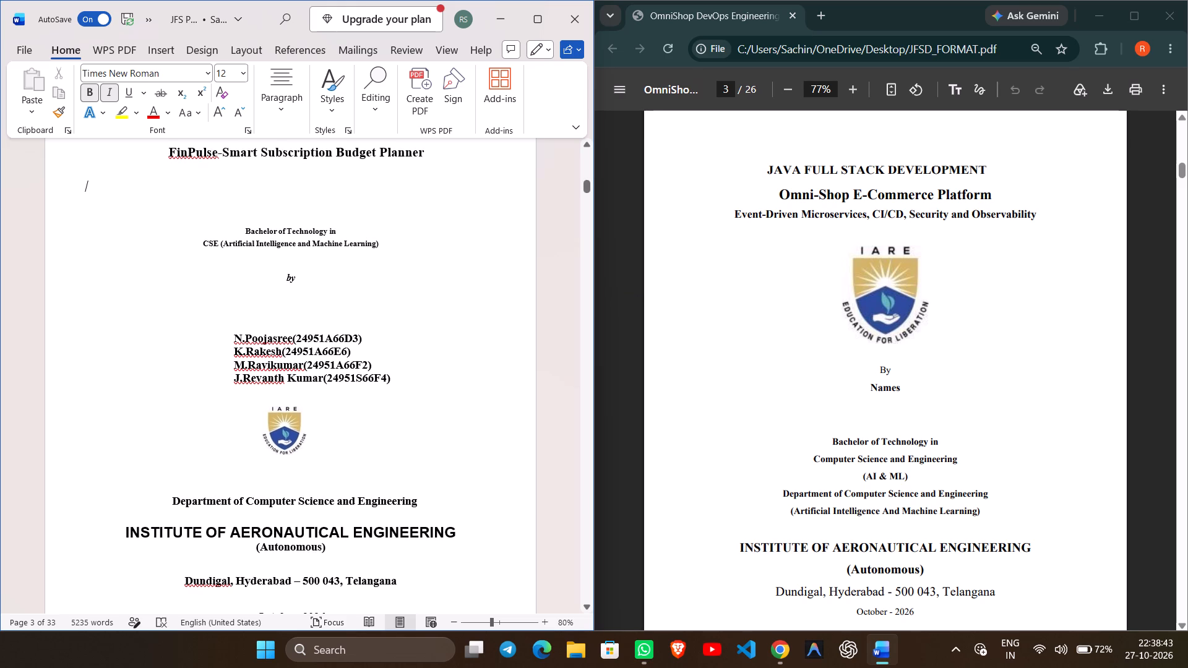
Remove one empty line between "by" and the team member list on page 3.
click(280, 314)
key(BackSpace)
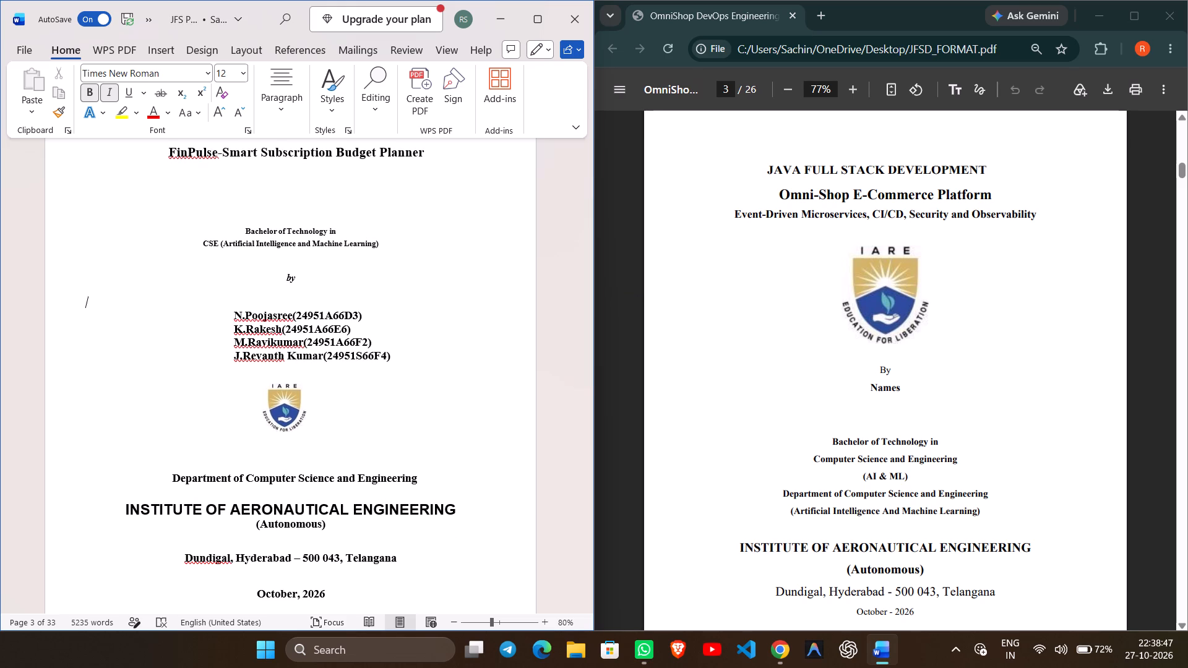
Copy the IARE logo from below the team list and place the copy centred under the "FinPulse-Smart Subscription Budget Planner" title.
click(278, 415)
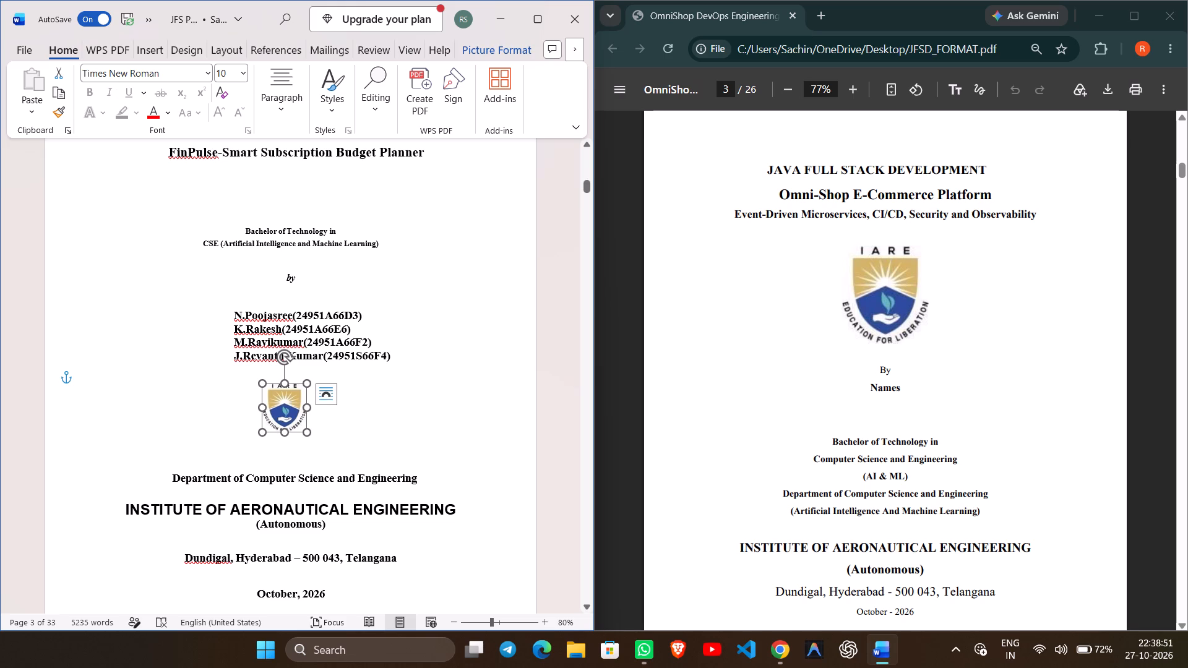
key(ctrl+c)
scroll(317, 296, up, 1)
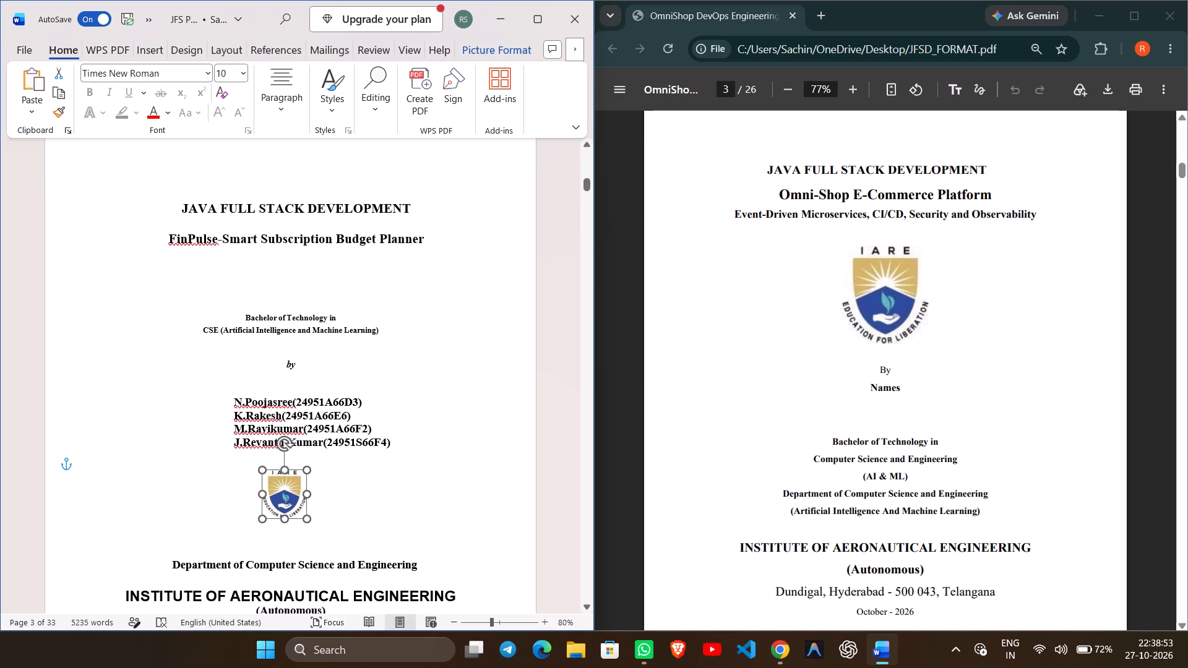
click(280, 286)
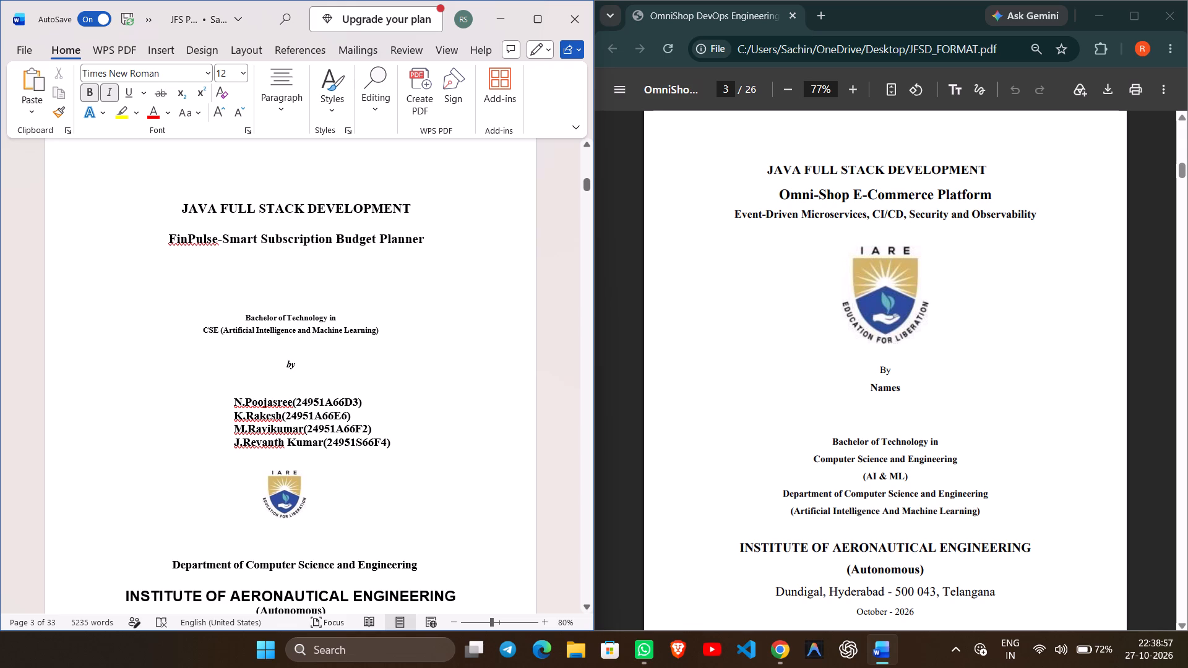
key(ctrl+v)
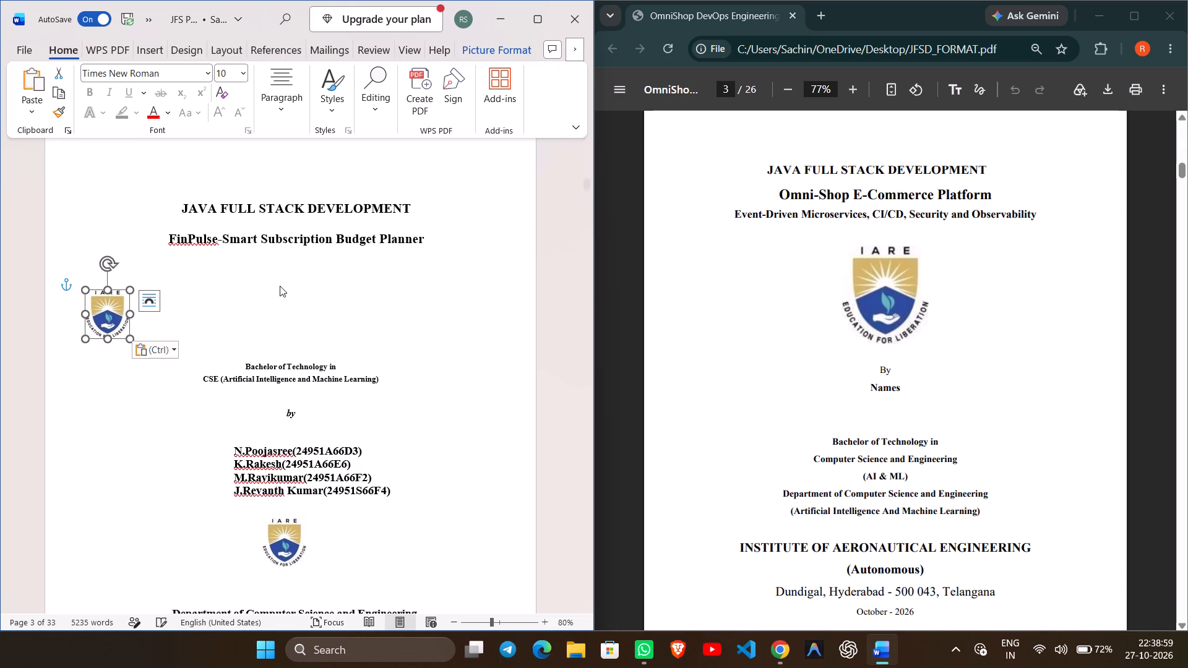
drag(103, 306, 282, 309)
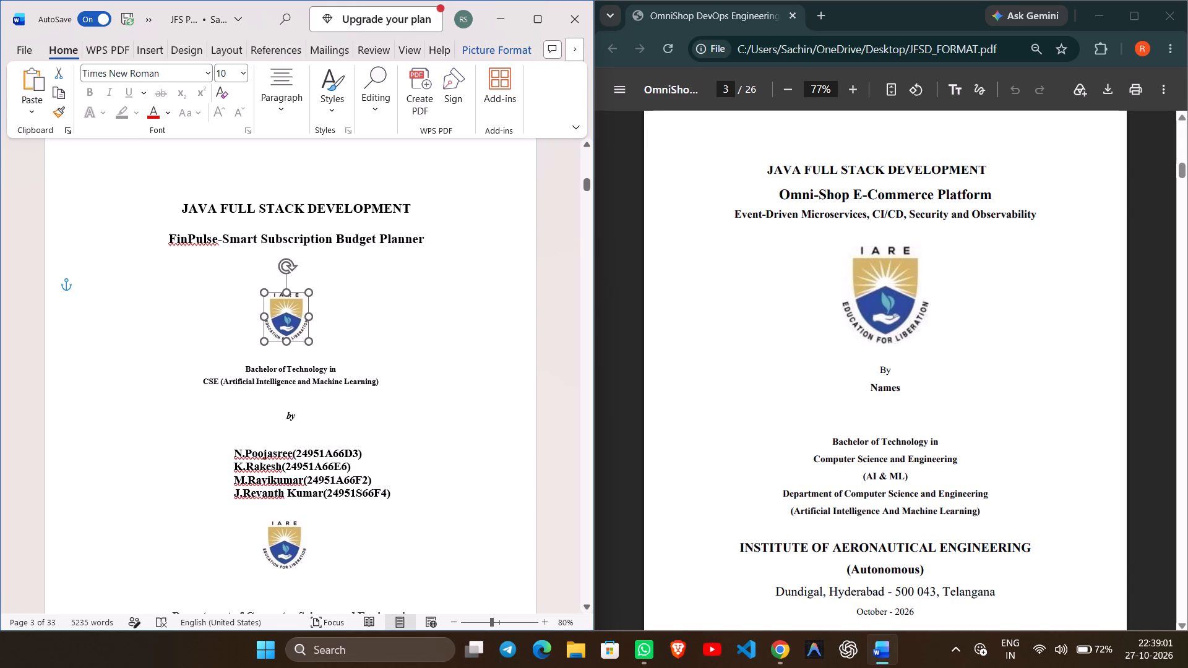
drag(282, 309, 276, 310)
Enlarge the copied IARE logo under the title in height and width to resemble the PDF's logo, keeping it centred.
drag(283, 291, 284, 278)
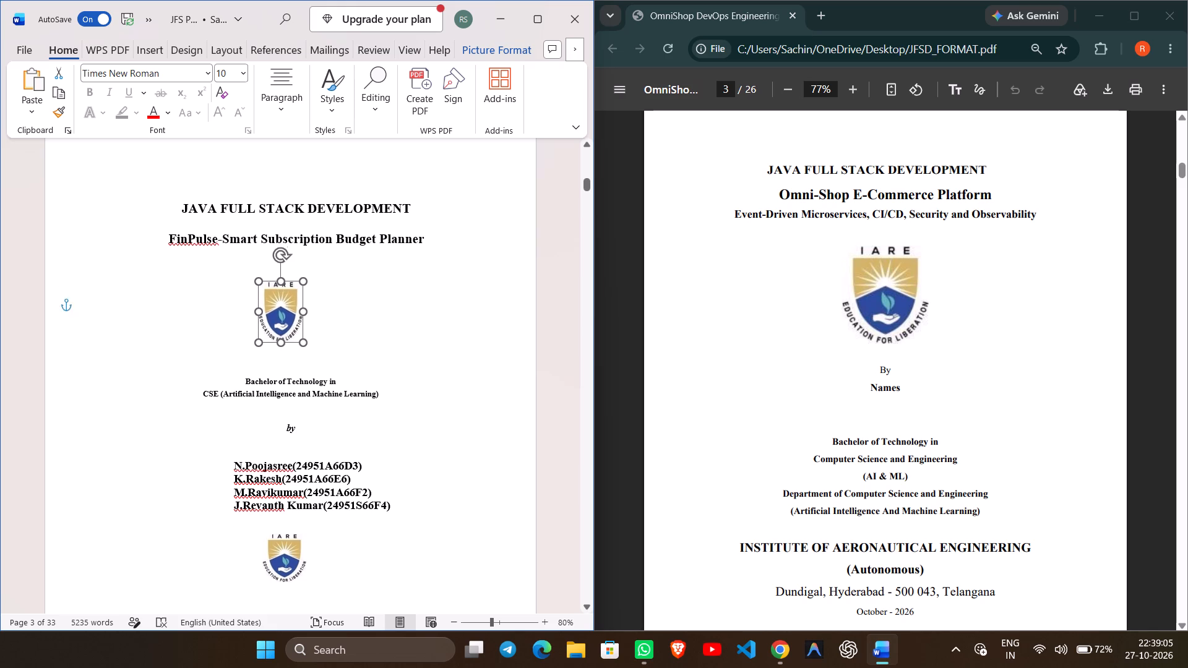
drag(284, 278, 286, 269)
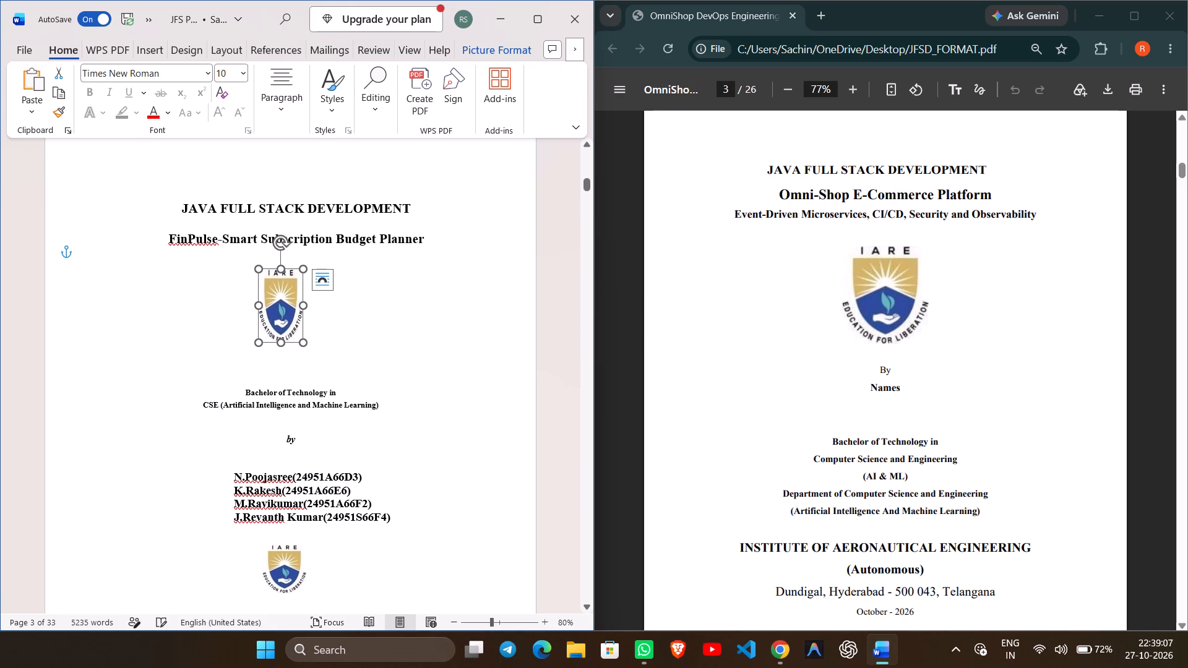
drag(303, 304, 332, 306)
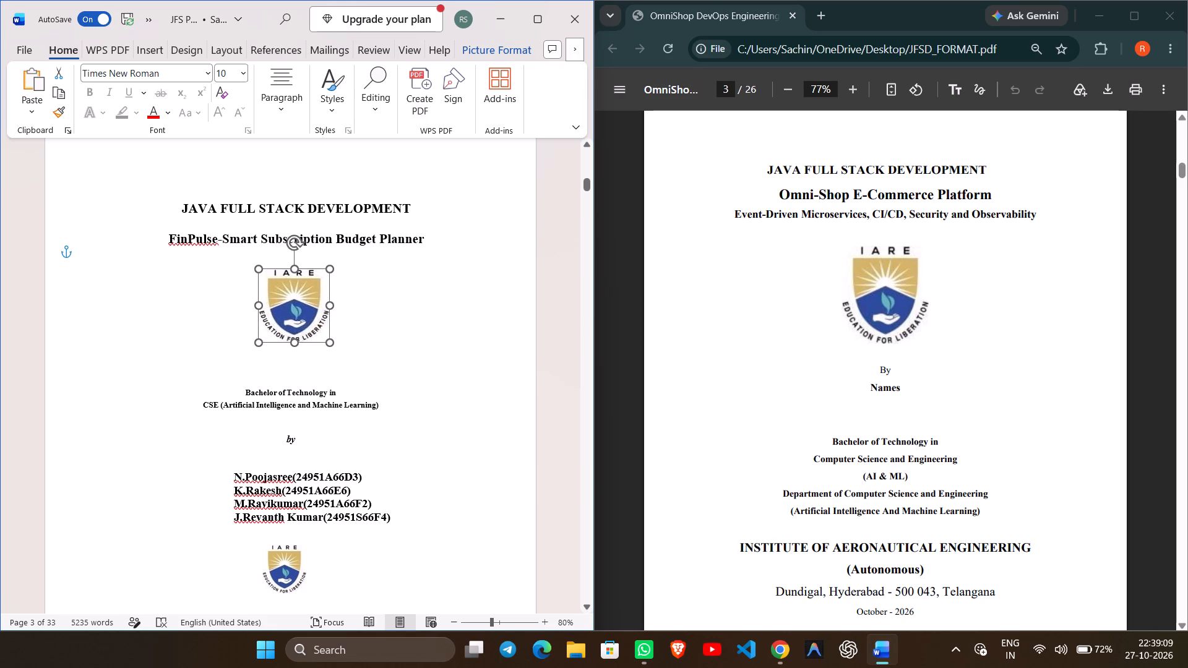
drag(332, 306, 337, 306)
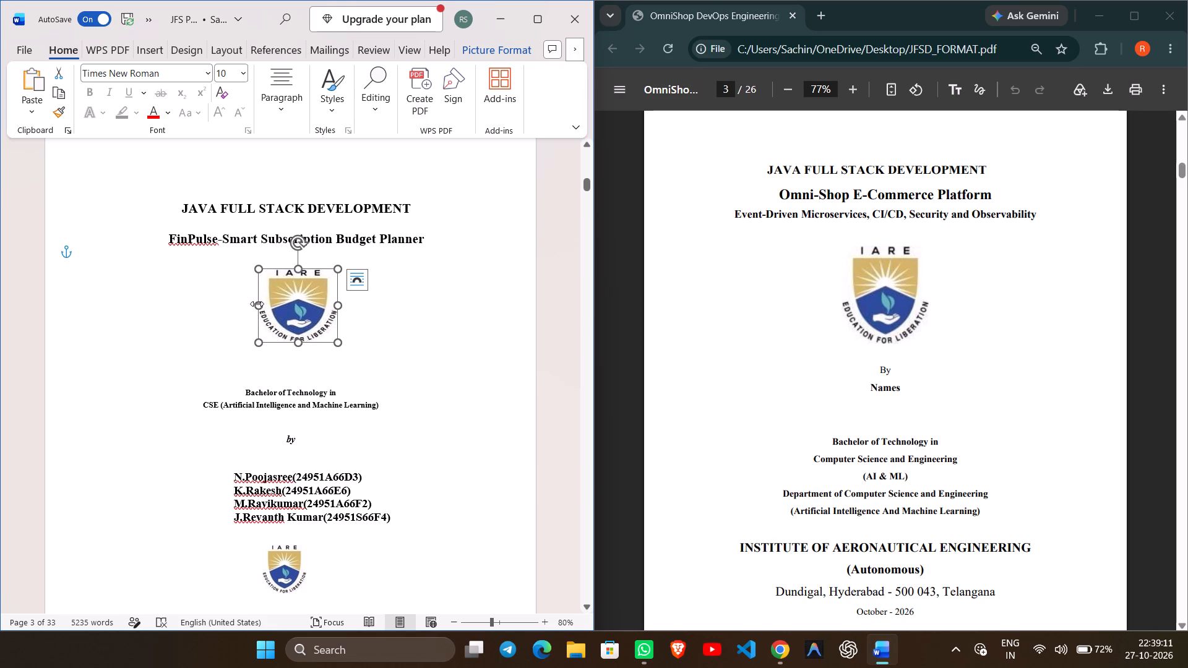
drag(257, 304, 242, 304)
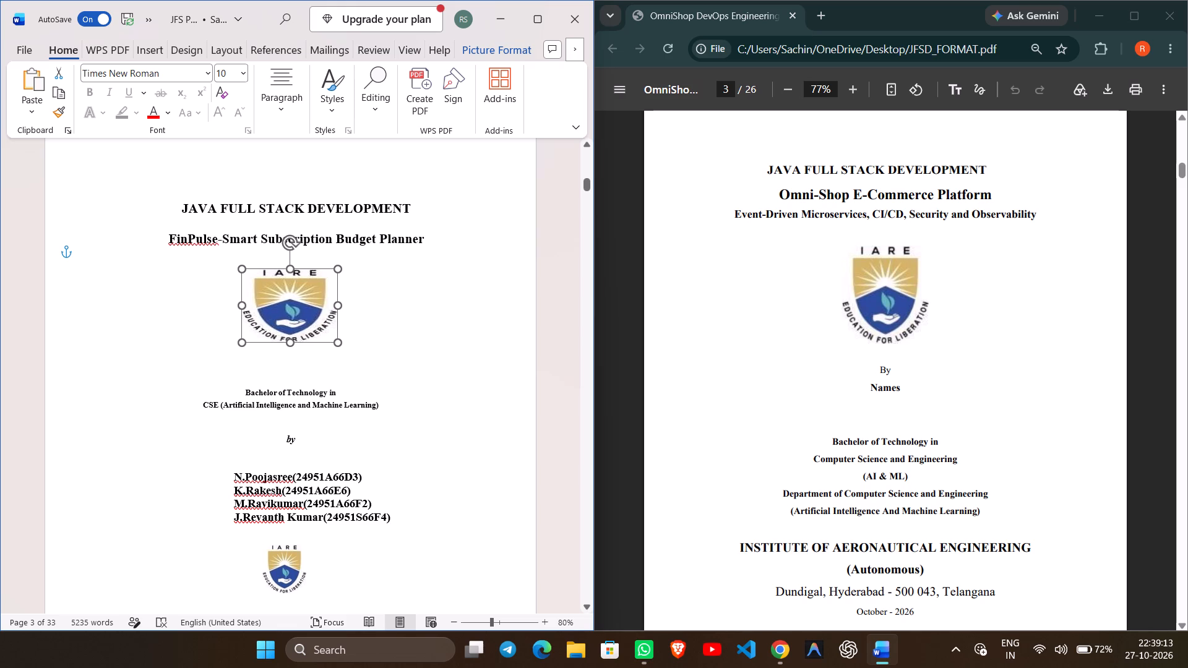
drag(242, 304, 241, 304)
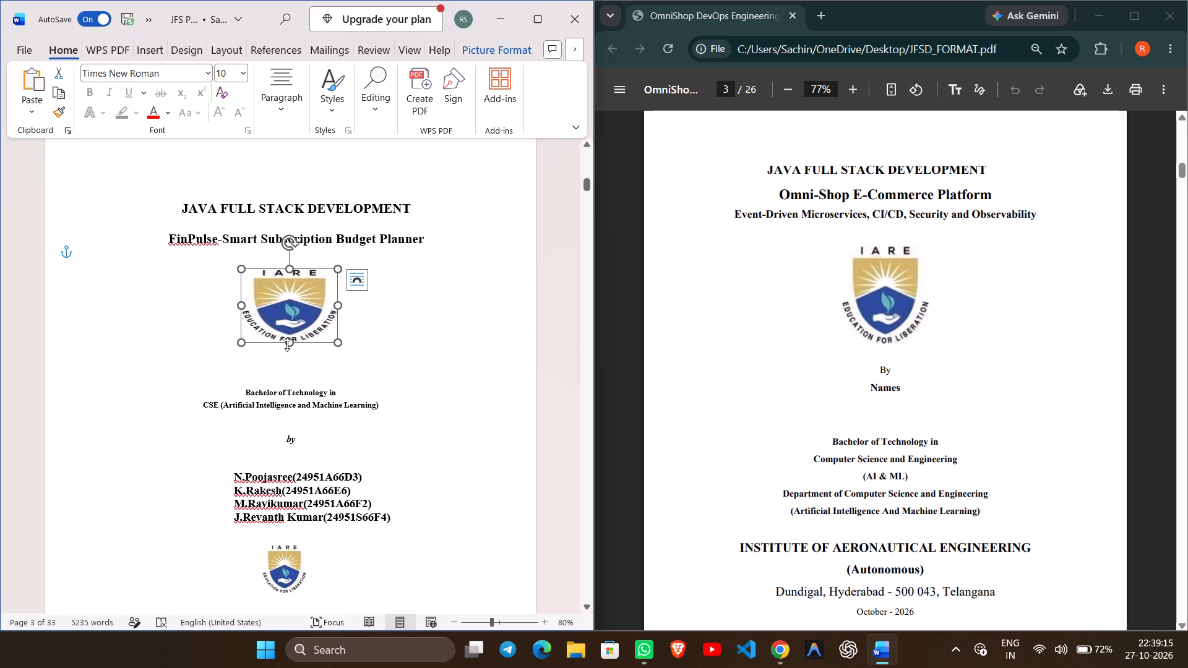
drag(288, 345, 291, 361)
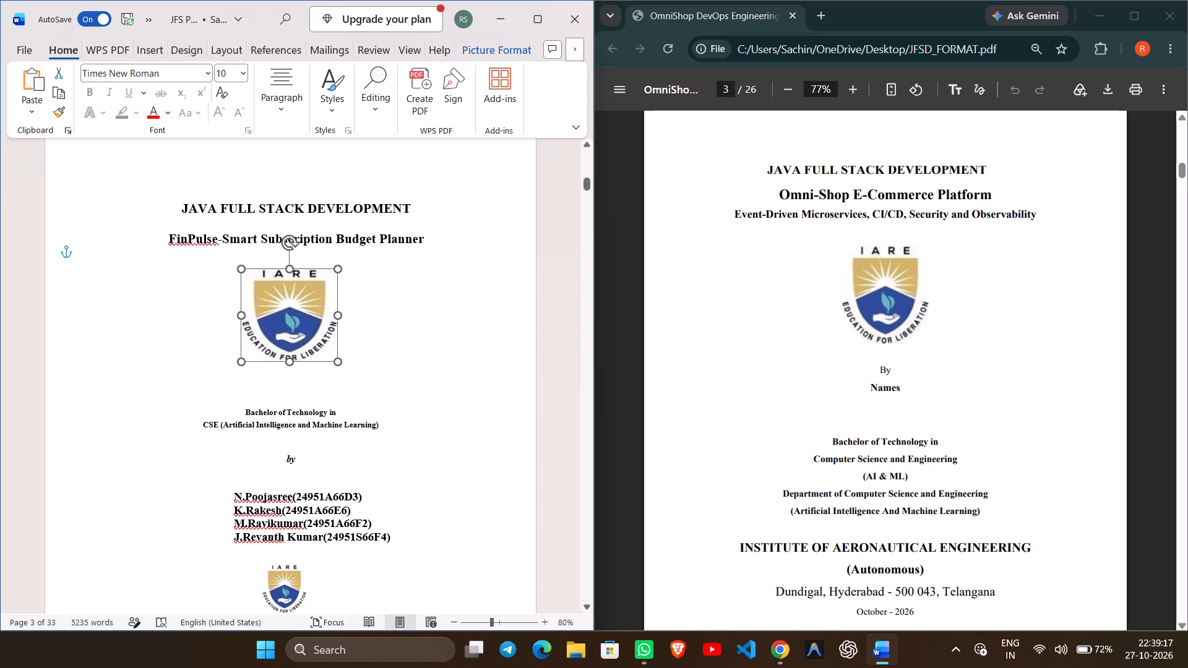
drag(291, 361, 291, 360)
Remove one empty line between the enlarged logo and the "Bachelor of Technology in" line.
click(252, 382)
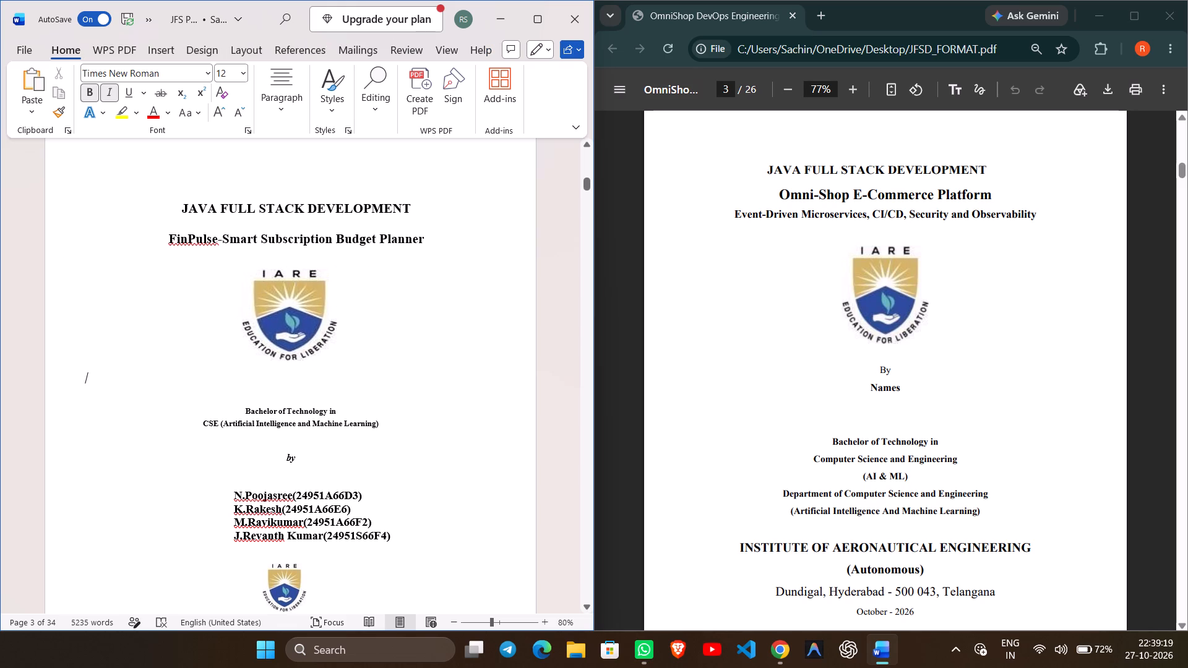
key(BackSpace)
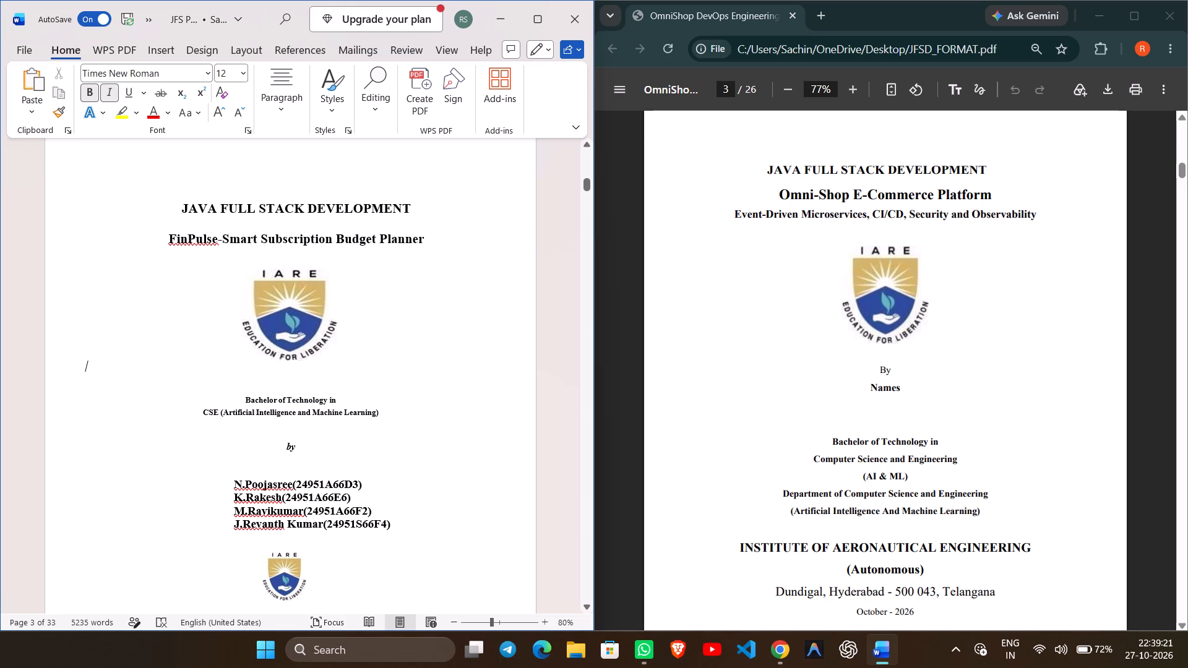
Set the font size of the "Bachelor of Technology in" and "CSE (Artificial Intelligence and Machine Learning)" lines to 12.
triple_click(387, 417)
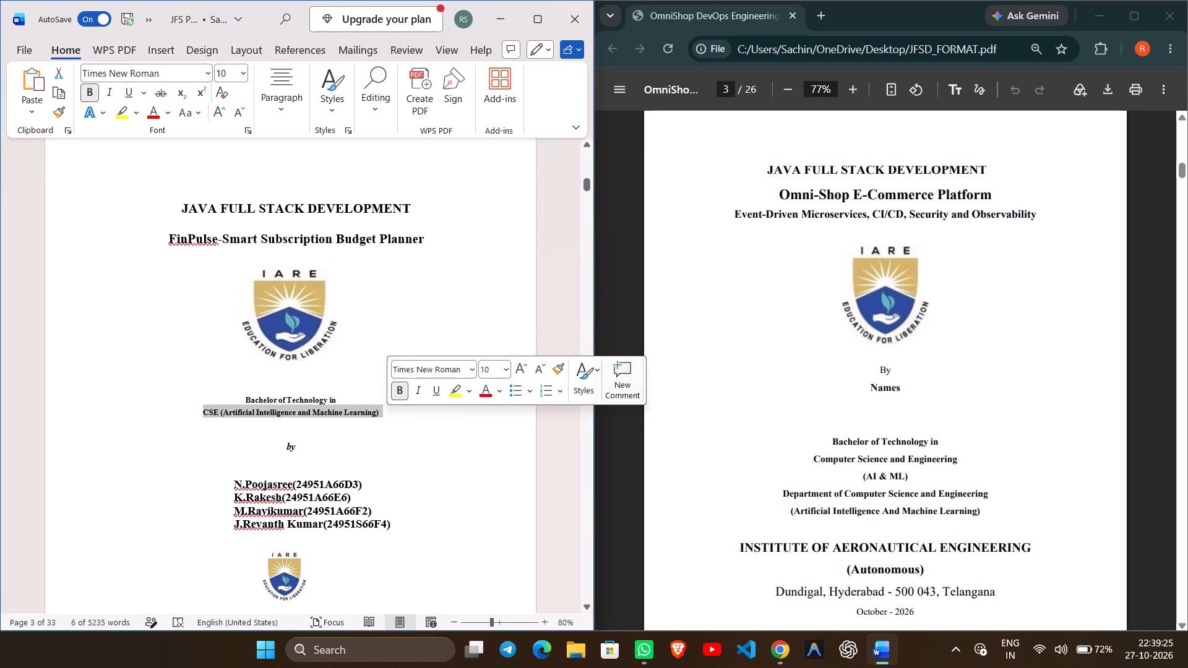
click(379, 417)
drag(387, 415, 256, 396)
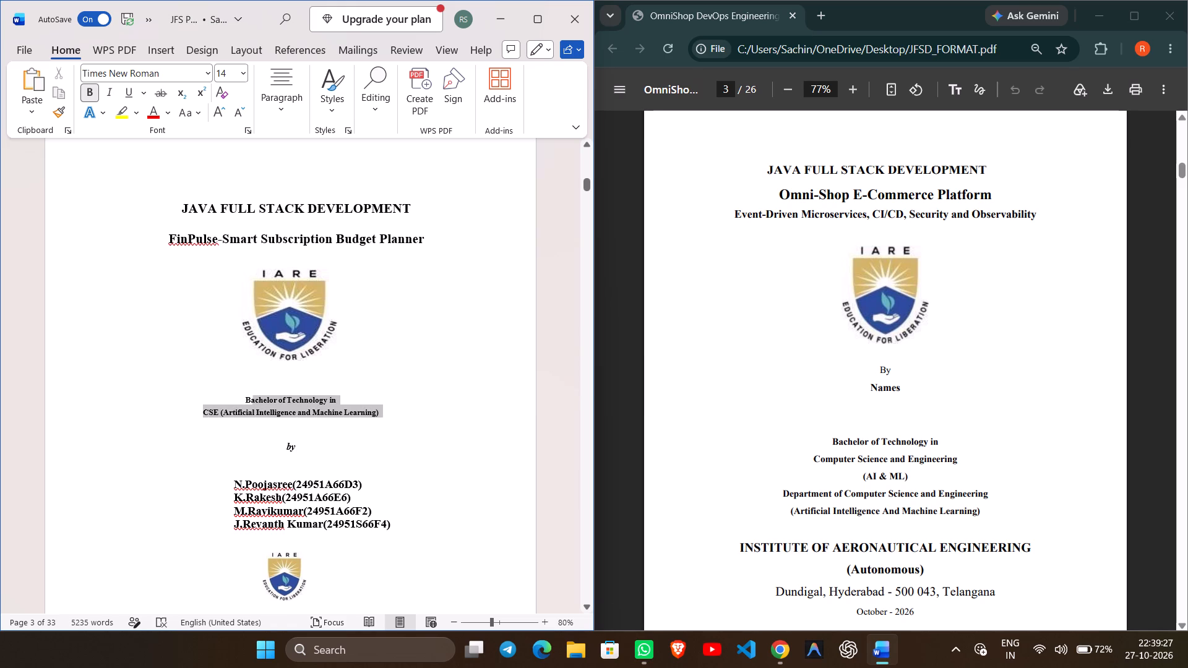
drag(256, 396, 239, 396)
click(356, 342)
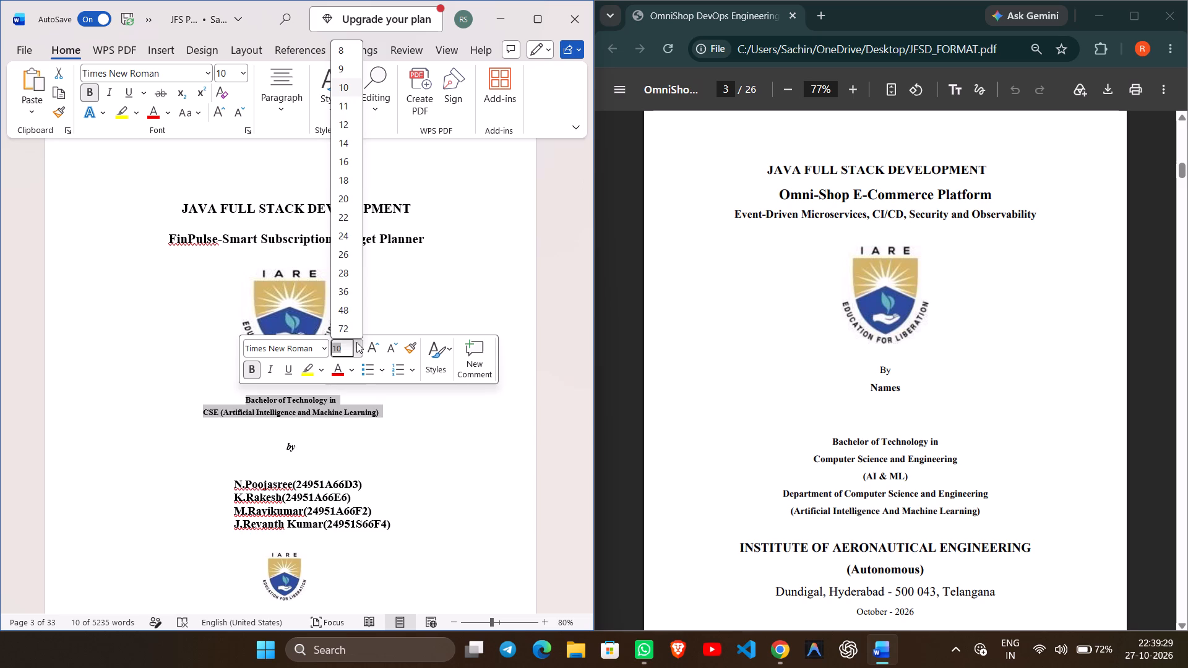
click(348, 127)
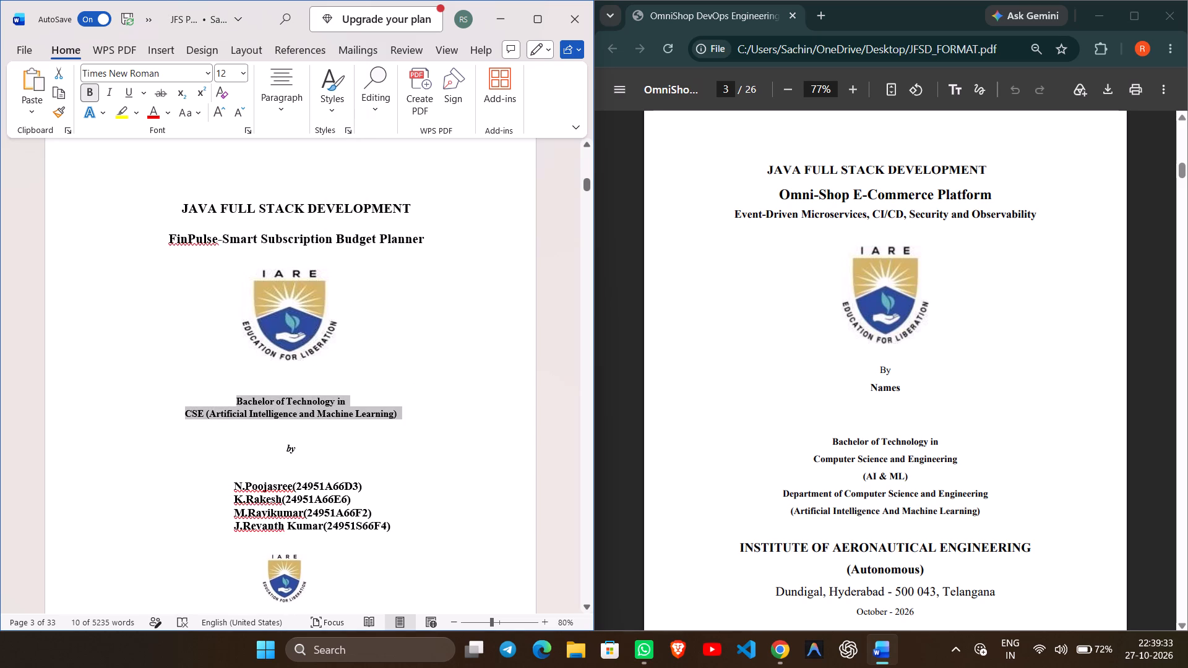
click(409, 416)
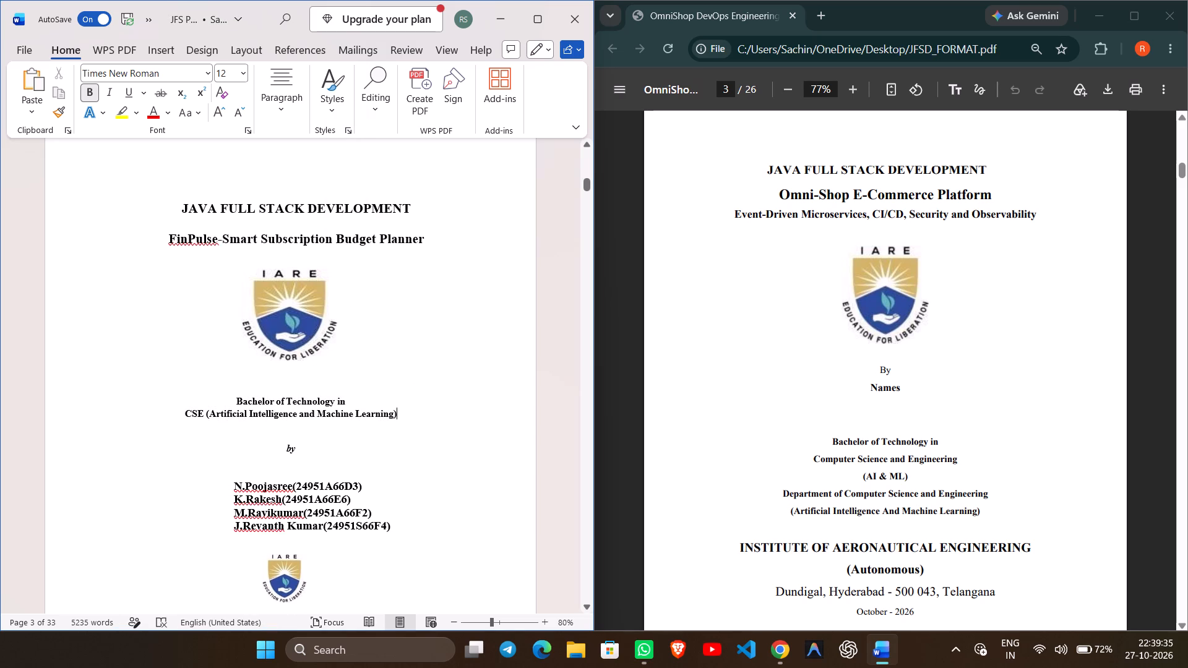
Copy the "by" line with the team member list and paste it between the enlarged logo and the "Bachelor of Technology in" line.
click(292, 437)
drag(280, 447, 381, 523)
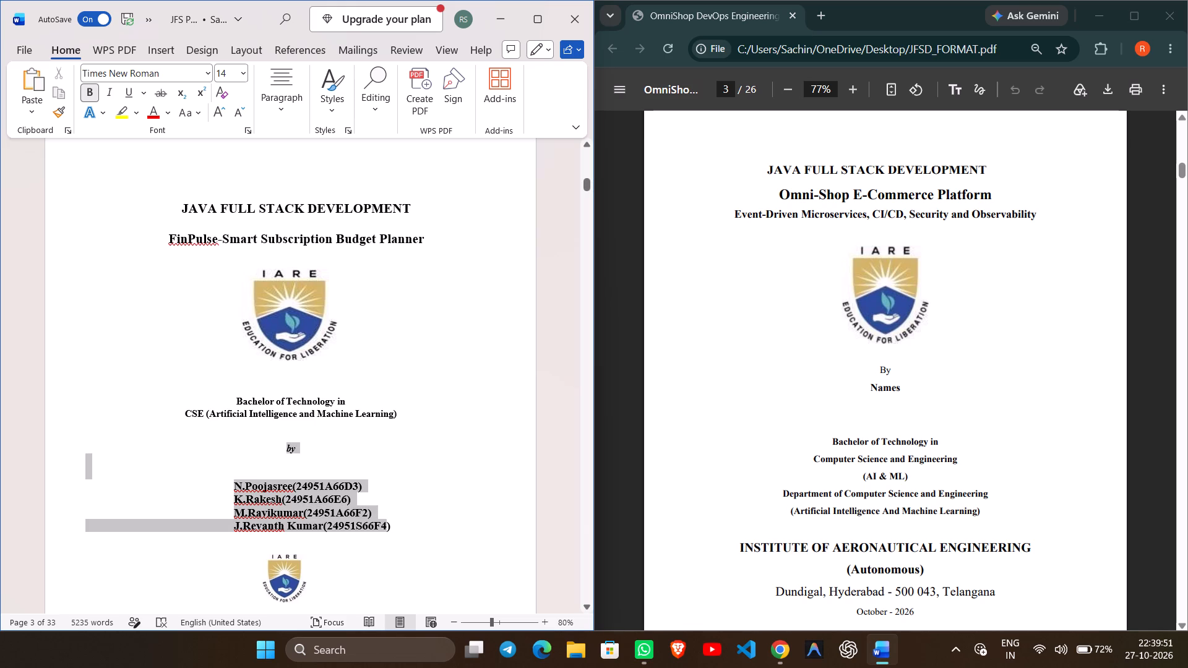
drag(381, 523, 390, 523)
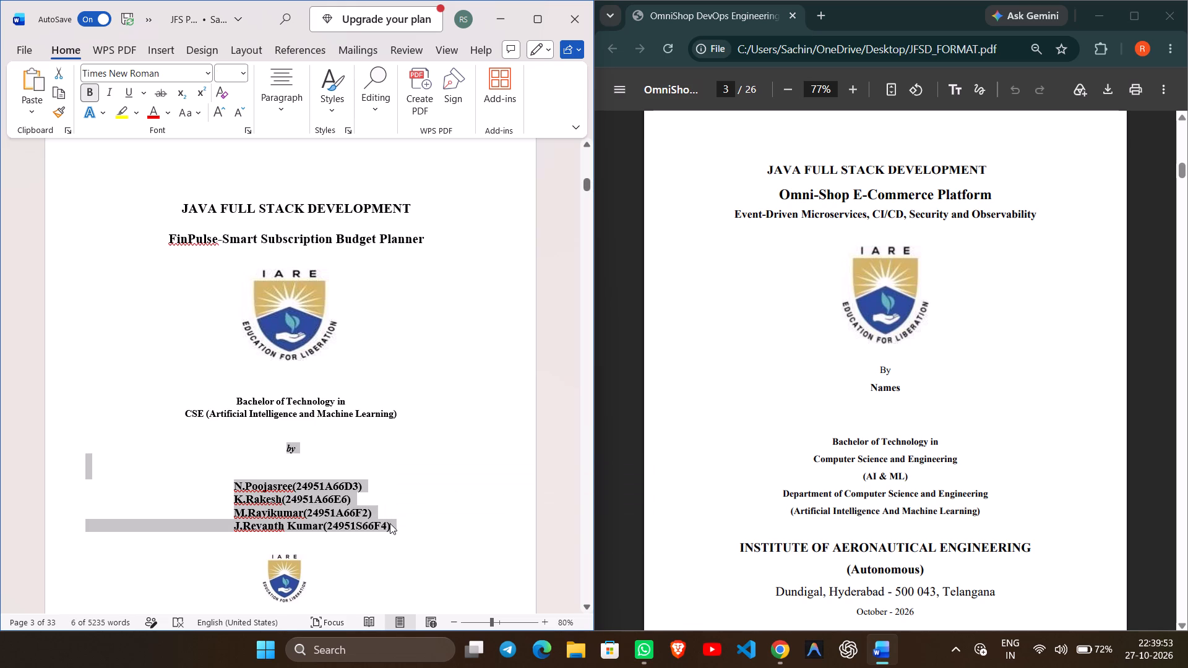
key(ctrl+c)
click(310, 367)
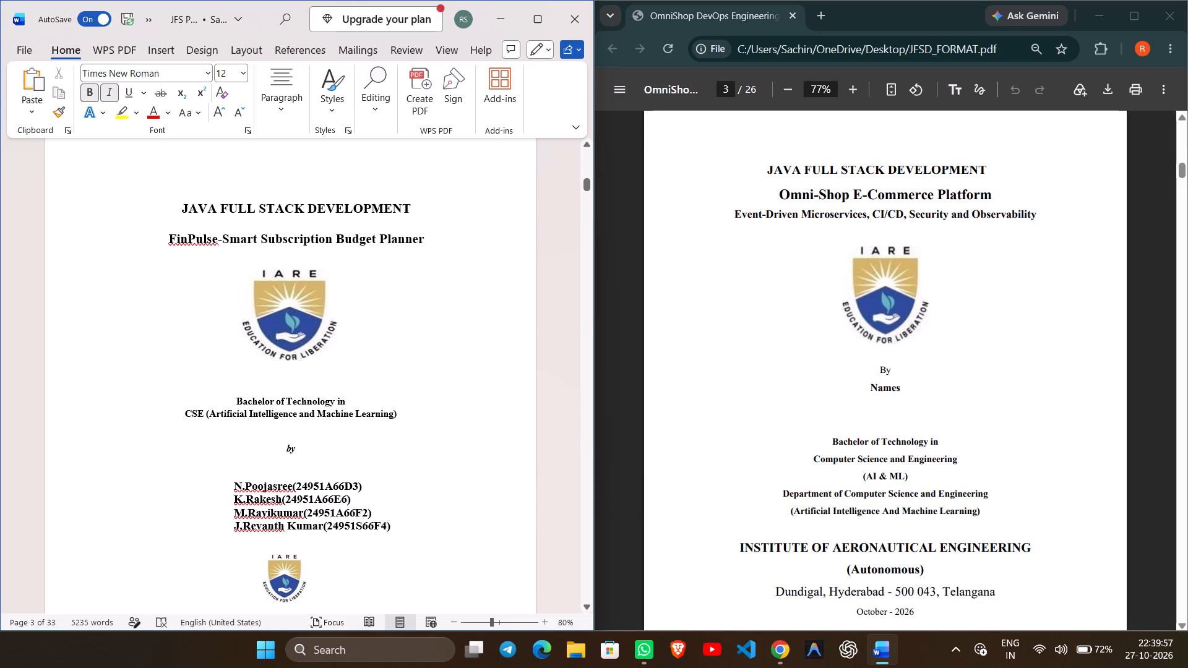
click(296, 384)
double_click(296, 384)
key(ctrl+v)
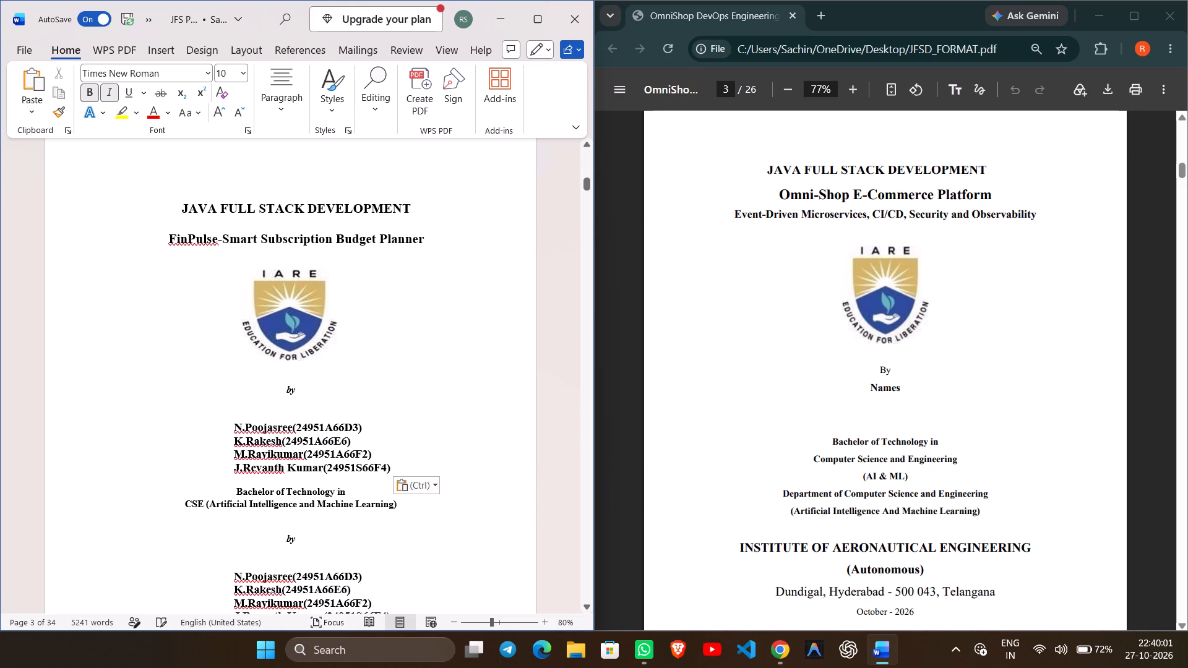
Delete the original "by" line and team member list below the "CSE (Artificial Intelligence and Machine Learning)" line.
scroll(340, 450, down, 1)
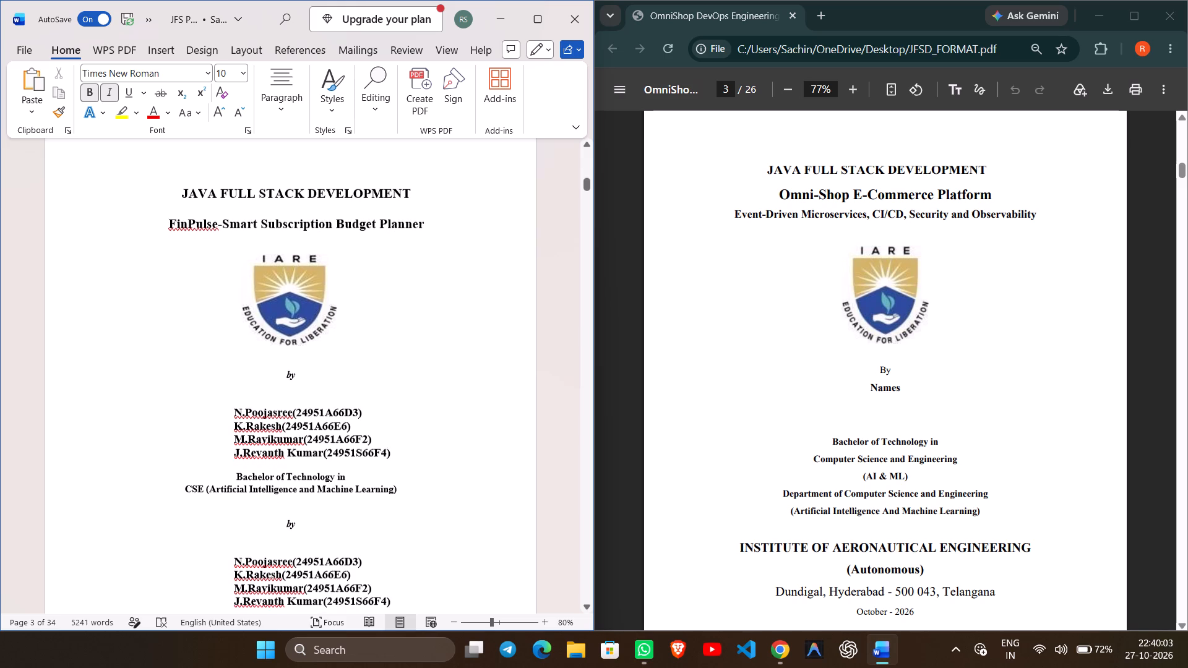
scroll(340, 450, down, 1)
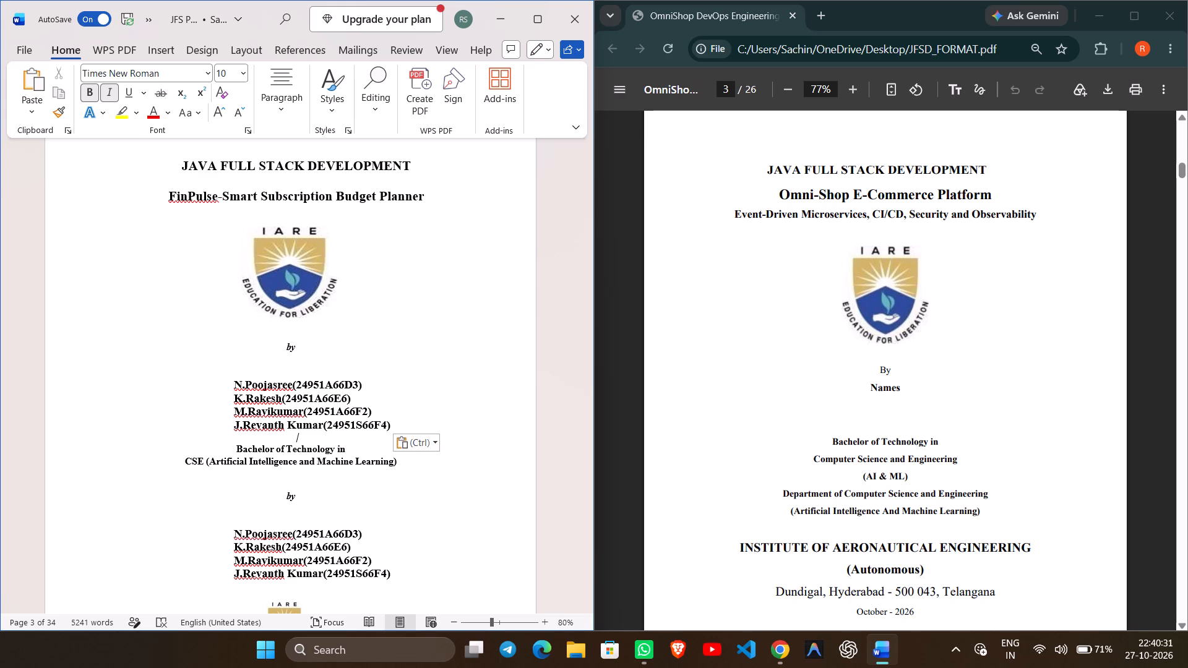
scroll(359, 487, down, 1)
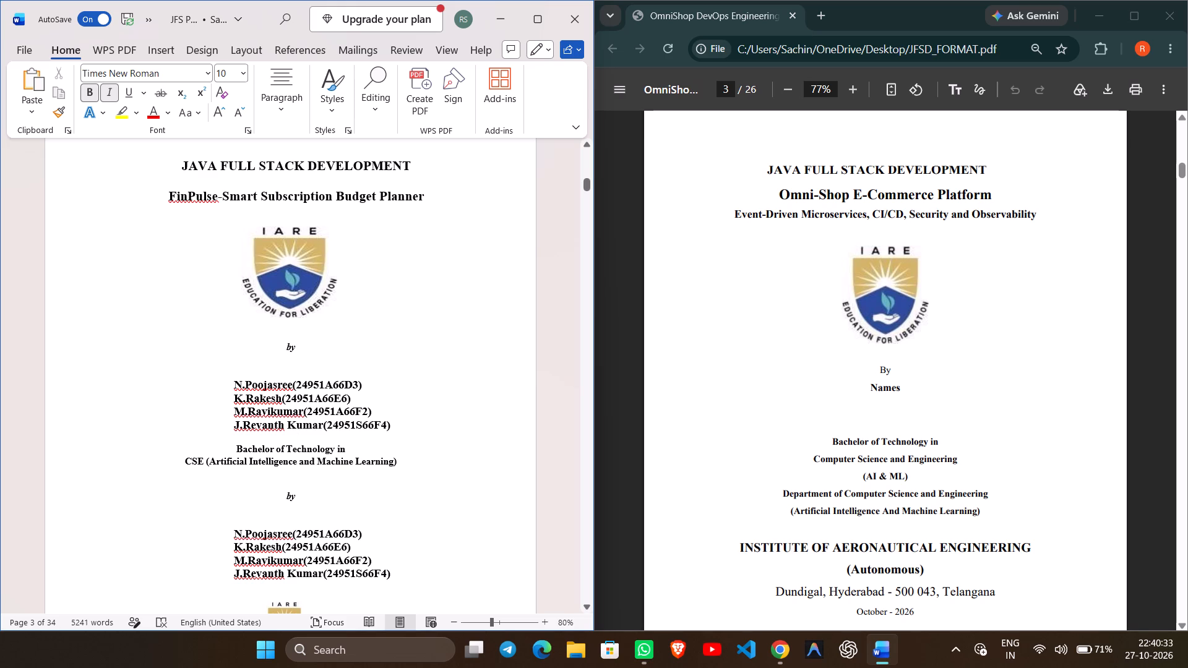
scroll(359, 487, down, 1)
drag(274, 471, 395, 564)
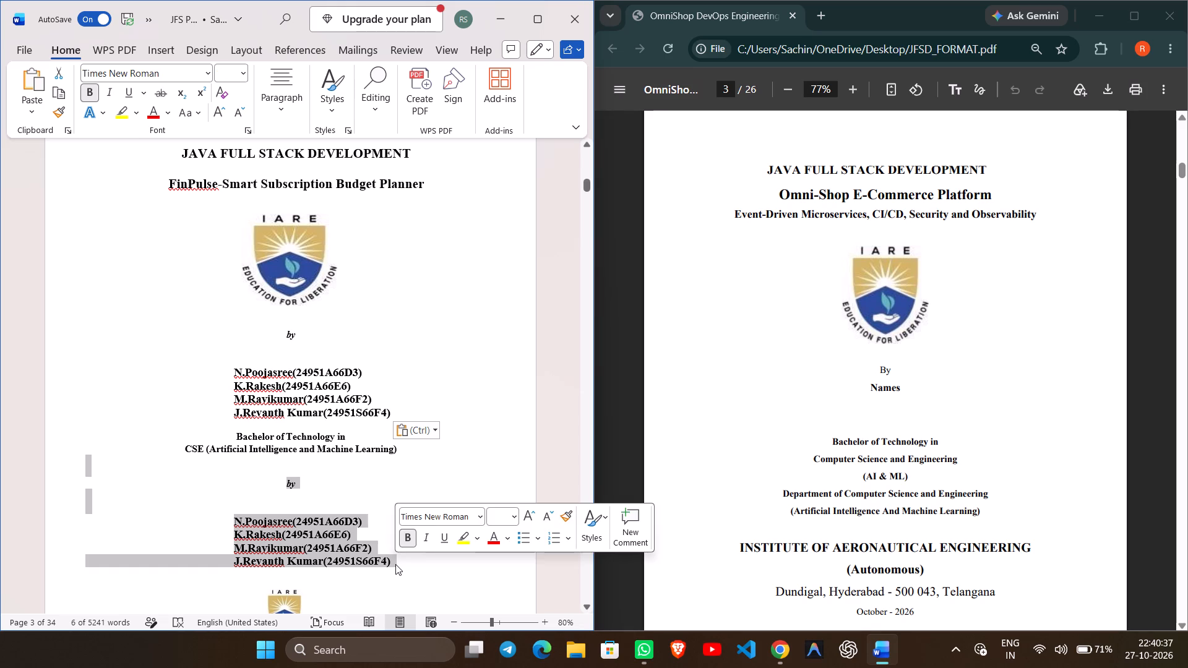
key(Delete)
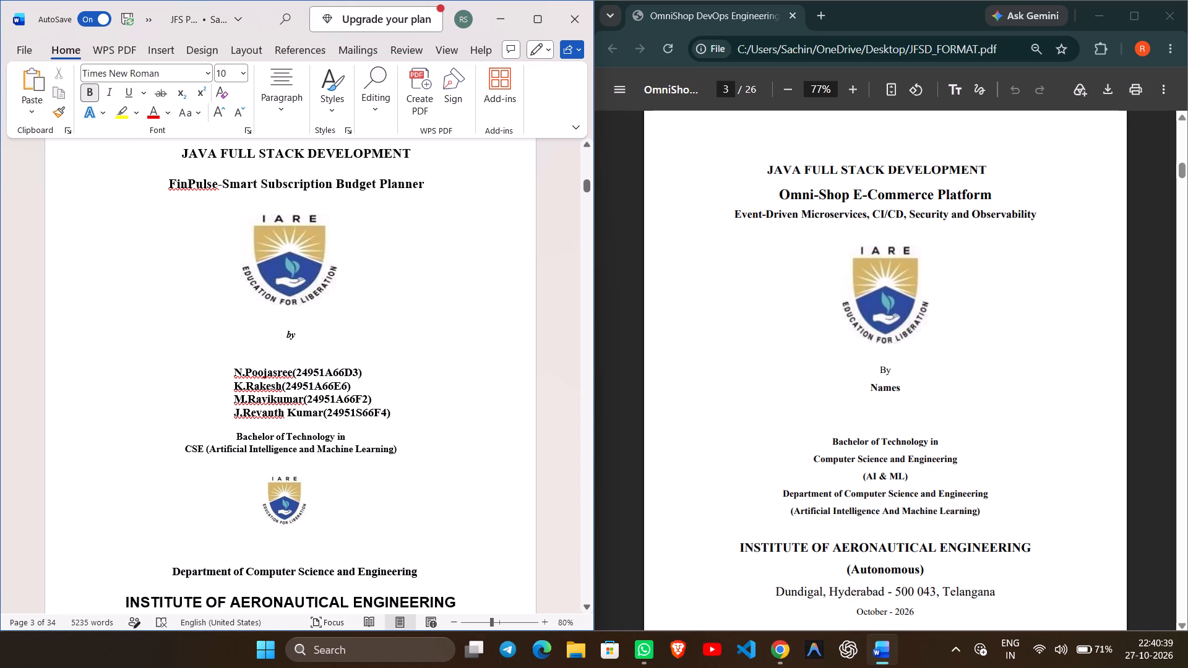
Delete the small IARE logo above the "Department of Computer Science and Engineering" line.
click(279, 490)
key(Delete)
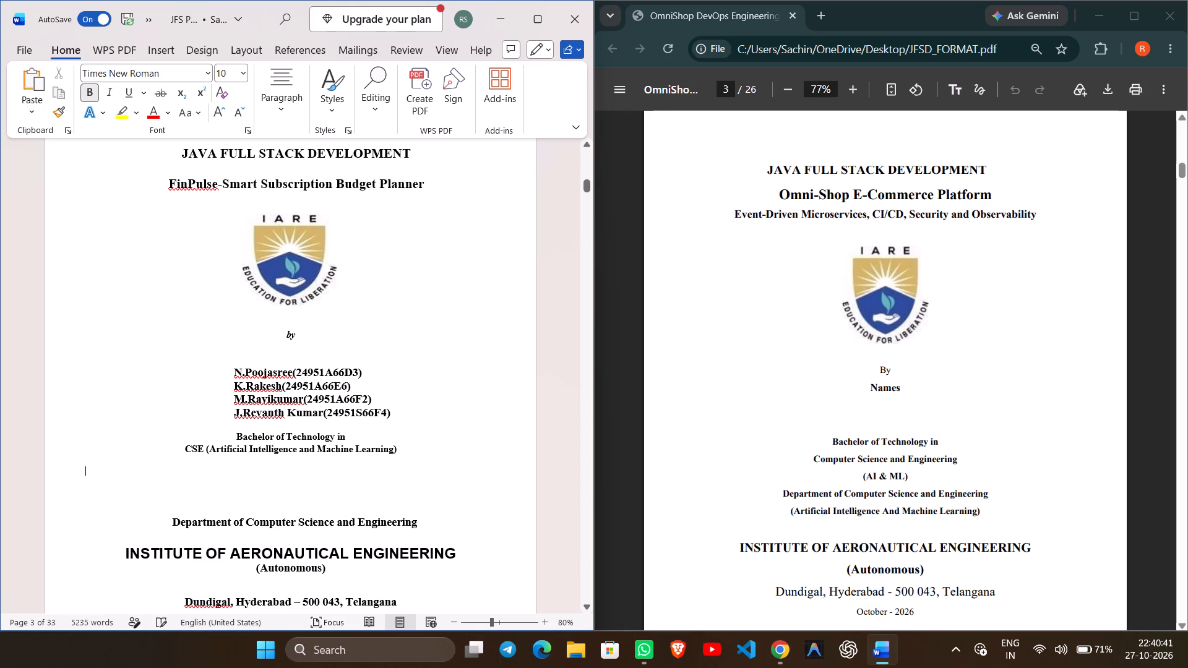
Reduce the gap between the "by" line under the logo and the team member list to a single size 12 empty line.
scroll(760, 453, down, 1)
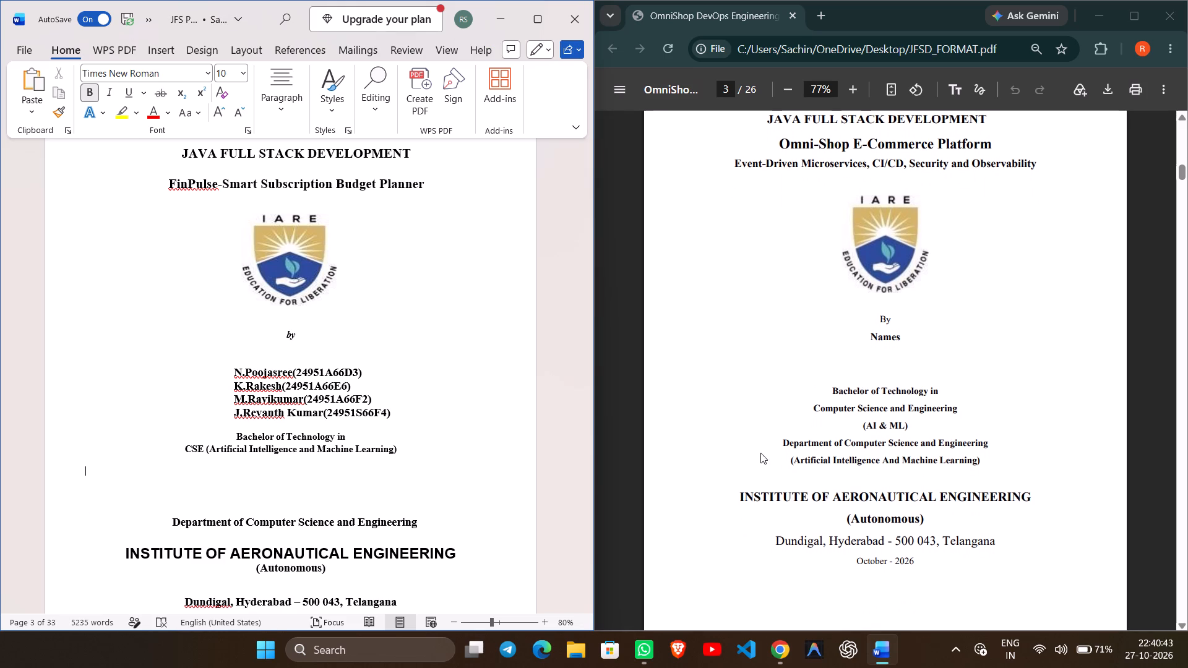
scroll(760, 453, down, 1)
click(311, 355)
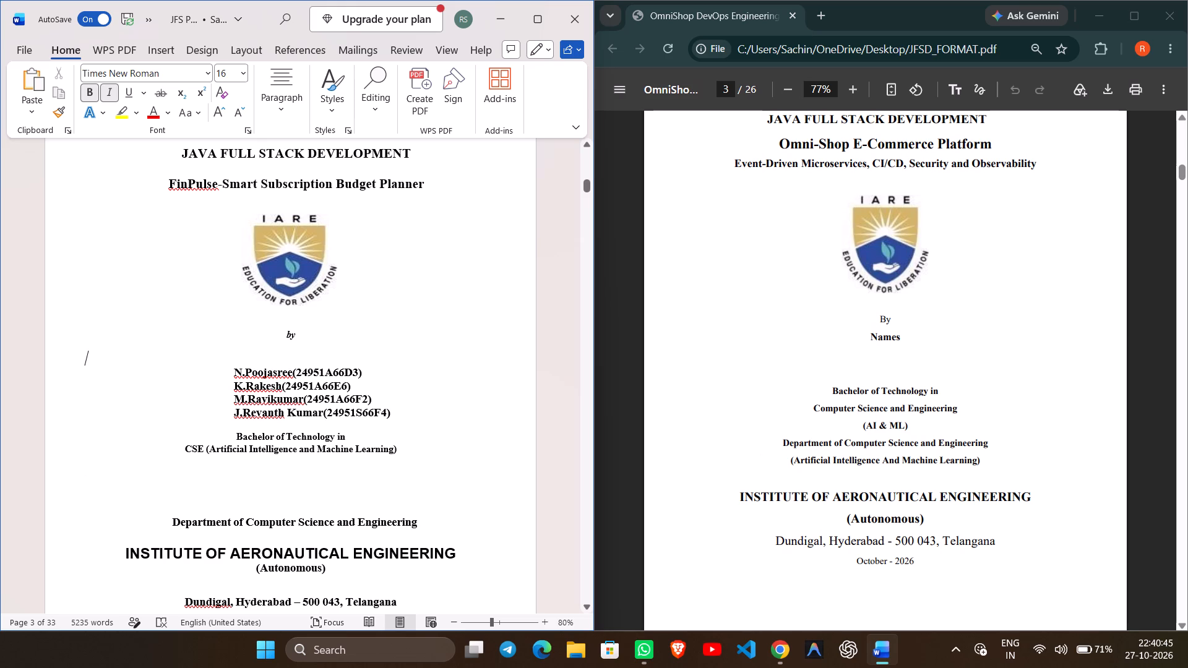
key(BackSpace)
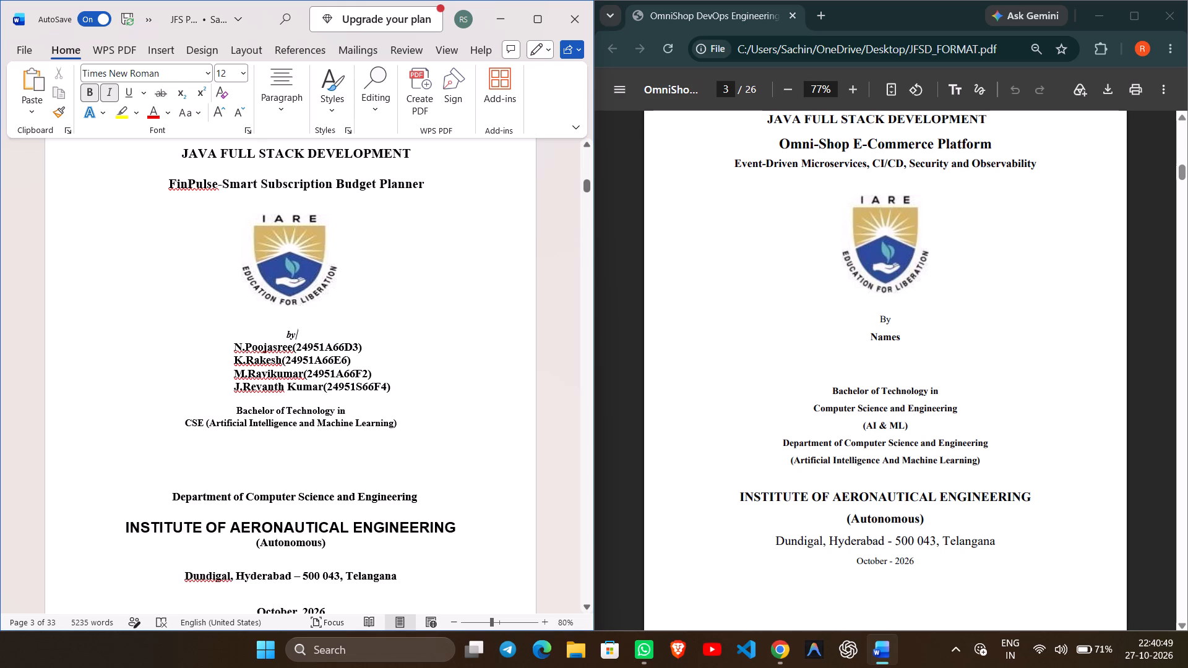
key(Return)
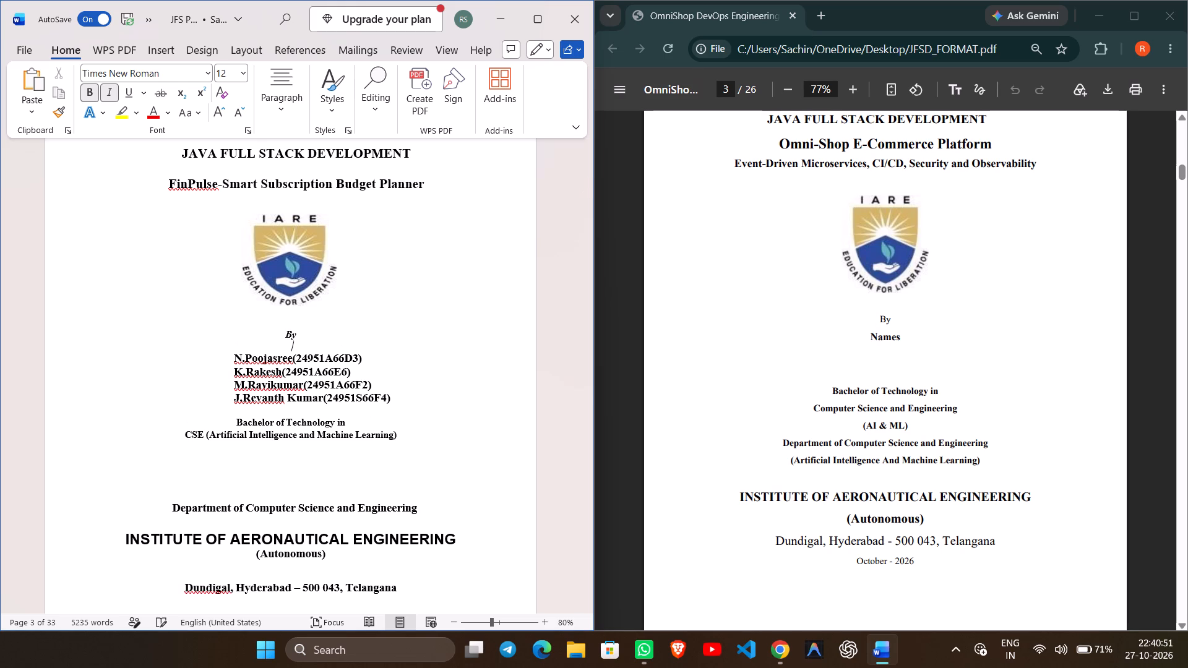
Remove the bold formatting from the "By" line under the logo.
scroll(441, 411, down, 1)
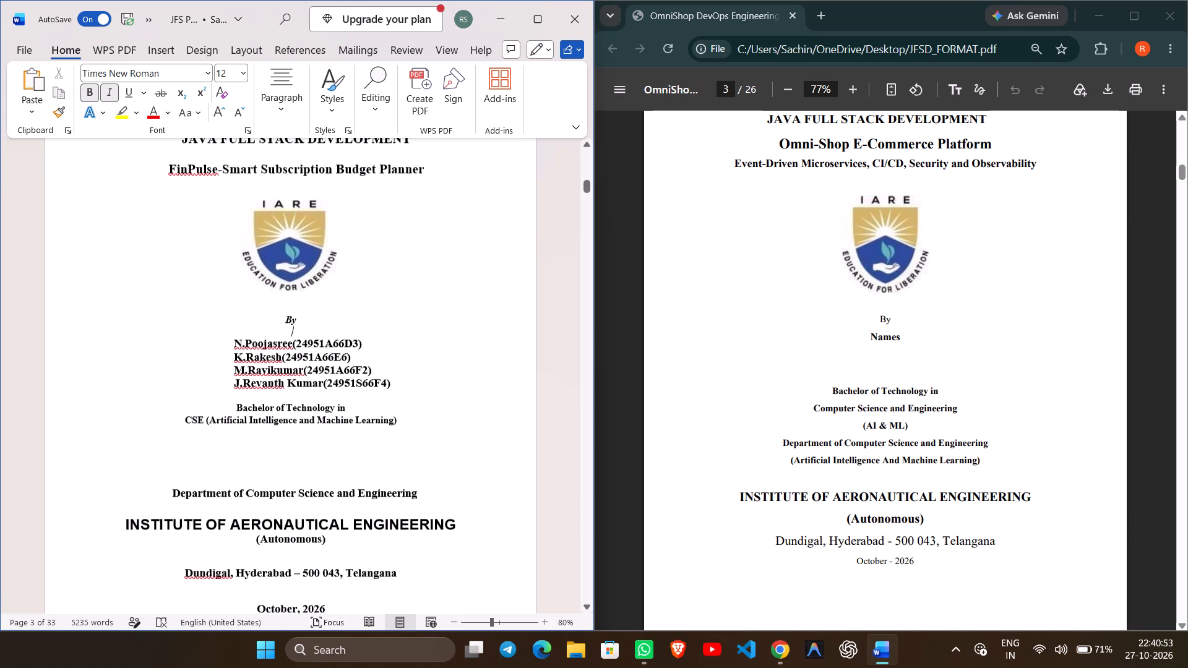
scroll(441, 411, down, 1)
drag(297, 316, 282, 315)
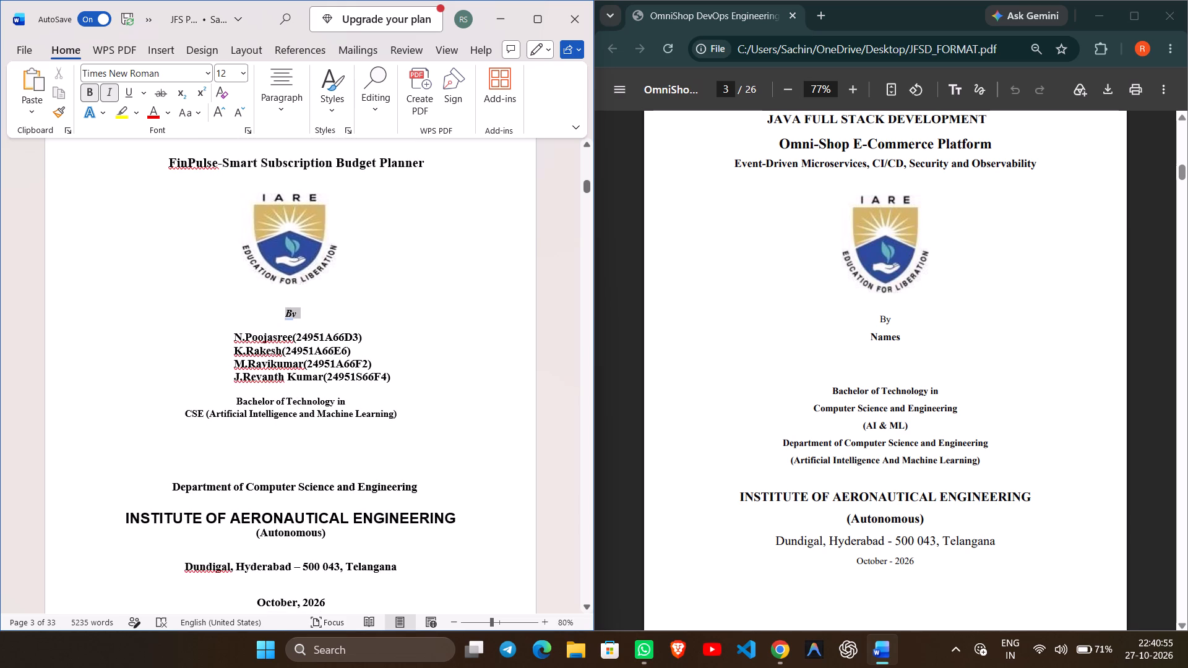
drag(282, 315, 281, 315)
click(290, 287)
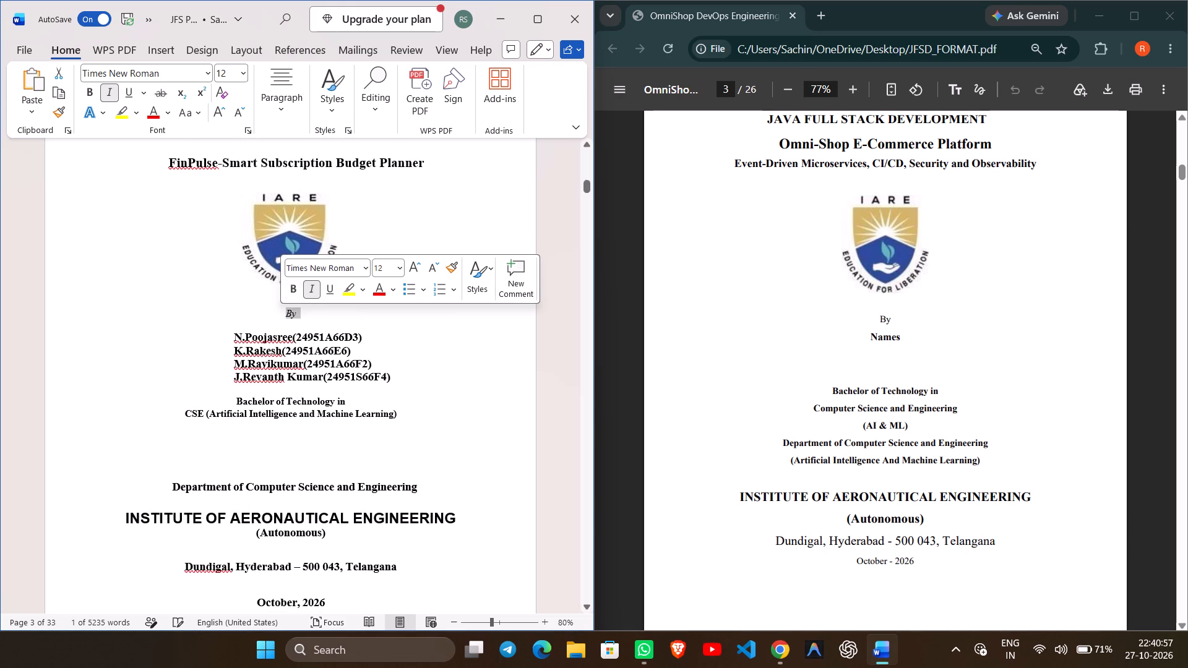
click(421, 378)
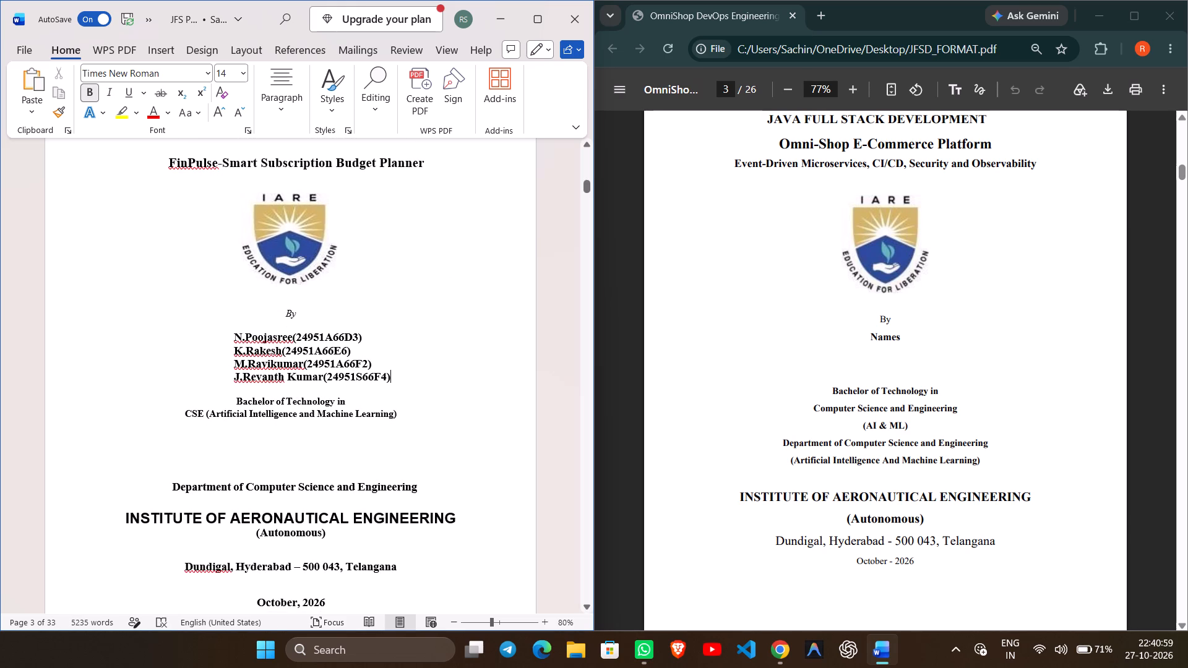
Remove three empty lines between the "CSE (Artificial Intelligence and Machine Learning)" line and the "Department of Computer Science and Engineering" line.
scroll(359, 423, down, 1)
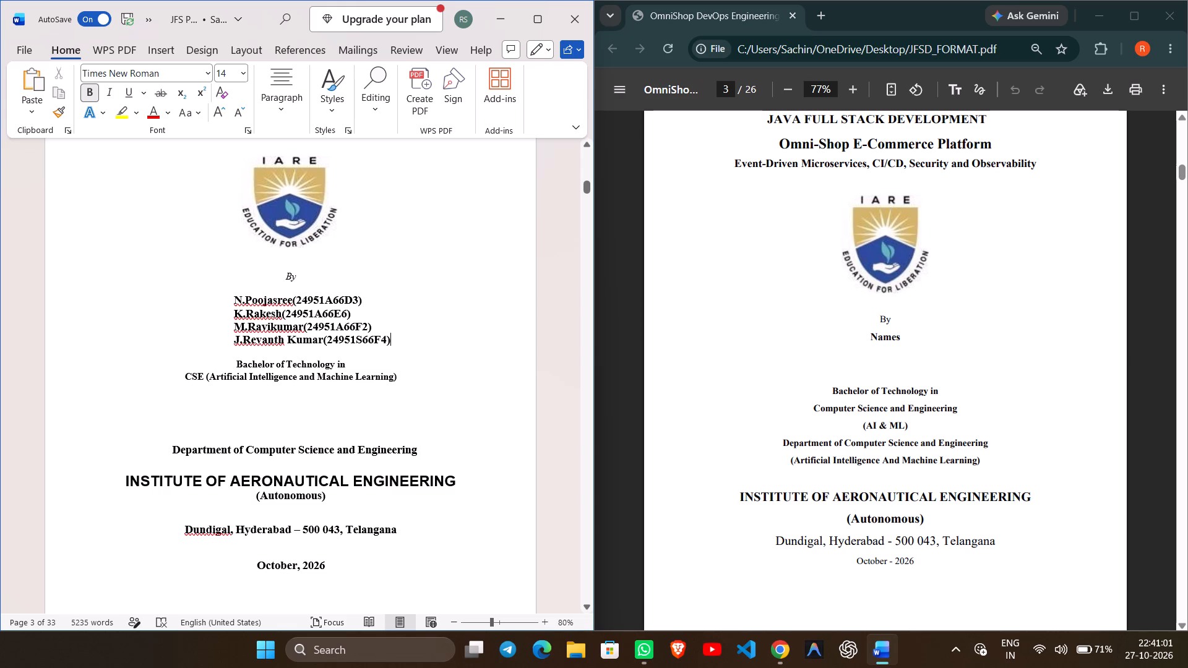
click(230, 431)
key(Delete)
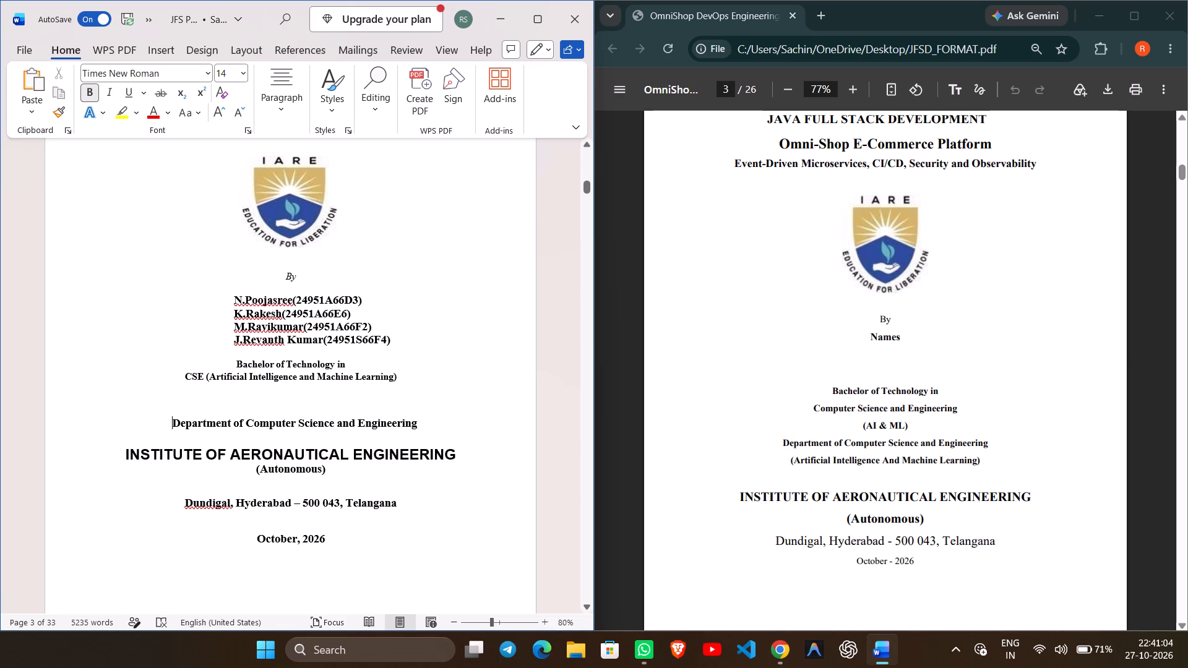
key(Up)
key(Delete)
key(Up)
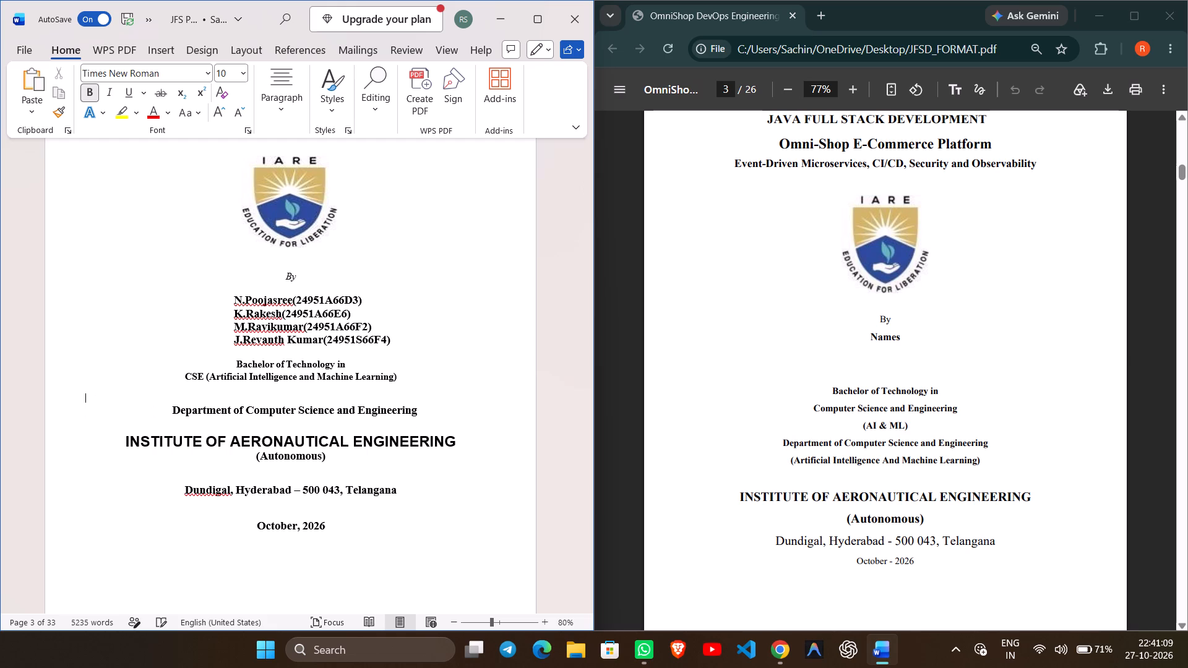
key(Delete)
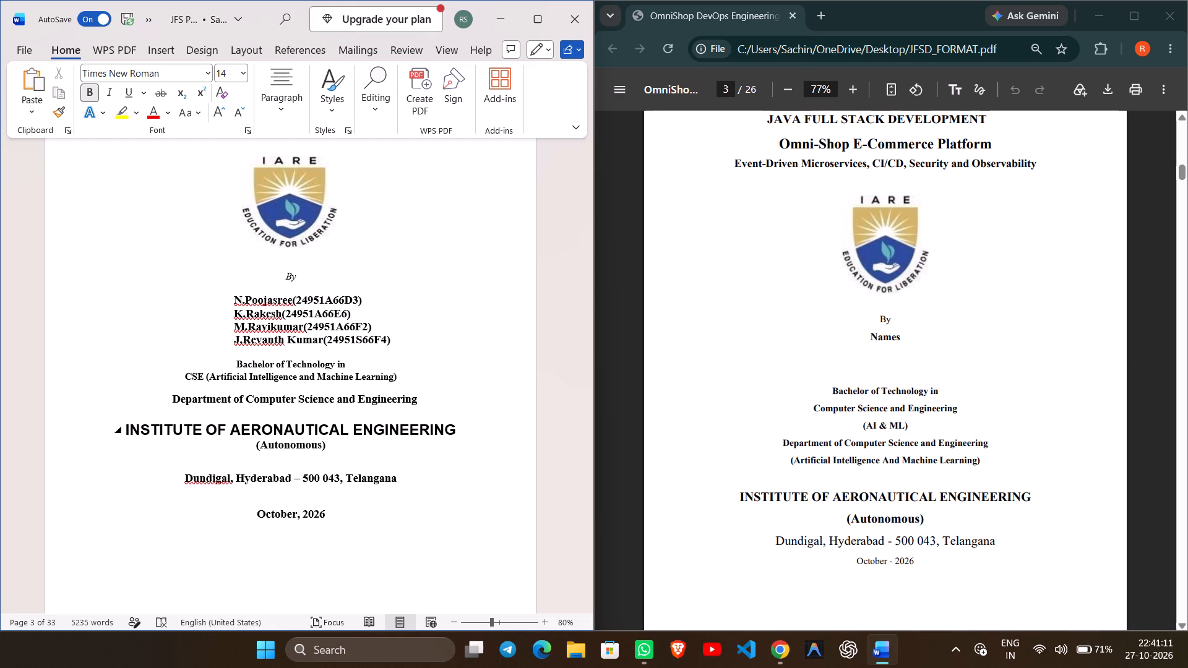
Set the font size of the "Bachelor of Technology in" and "CSE (Artificial Intelligence and Machine Learning)" lines to 14.
double_click(229, 397)
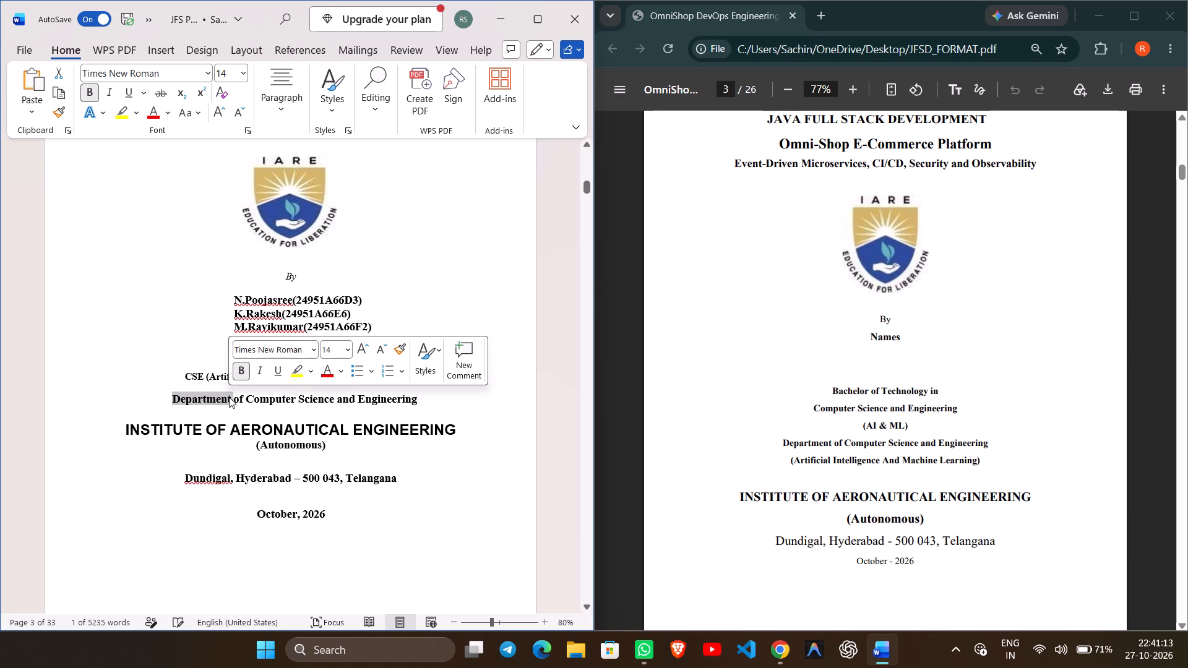
click(229, 397)
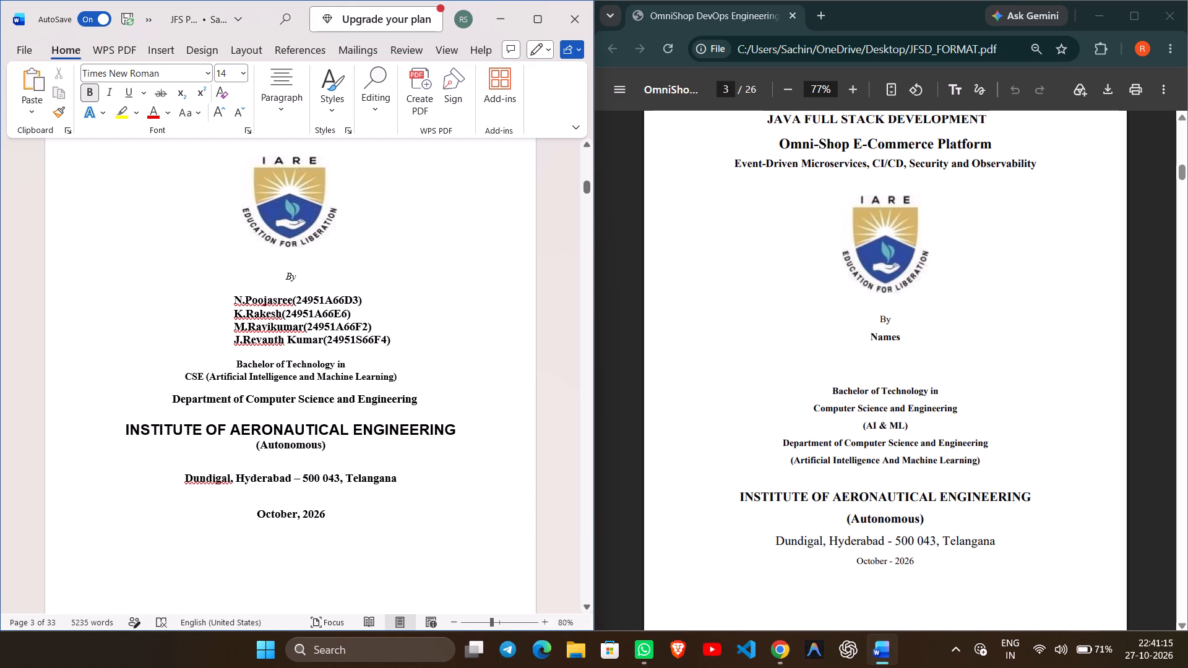
click(398, 380)
drag(398, 380, 337, 383)
drag(337, 383, 234, 361)
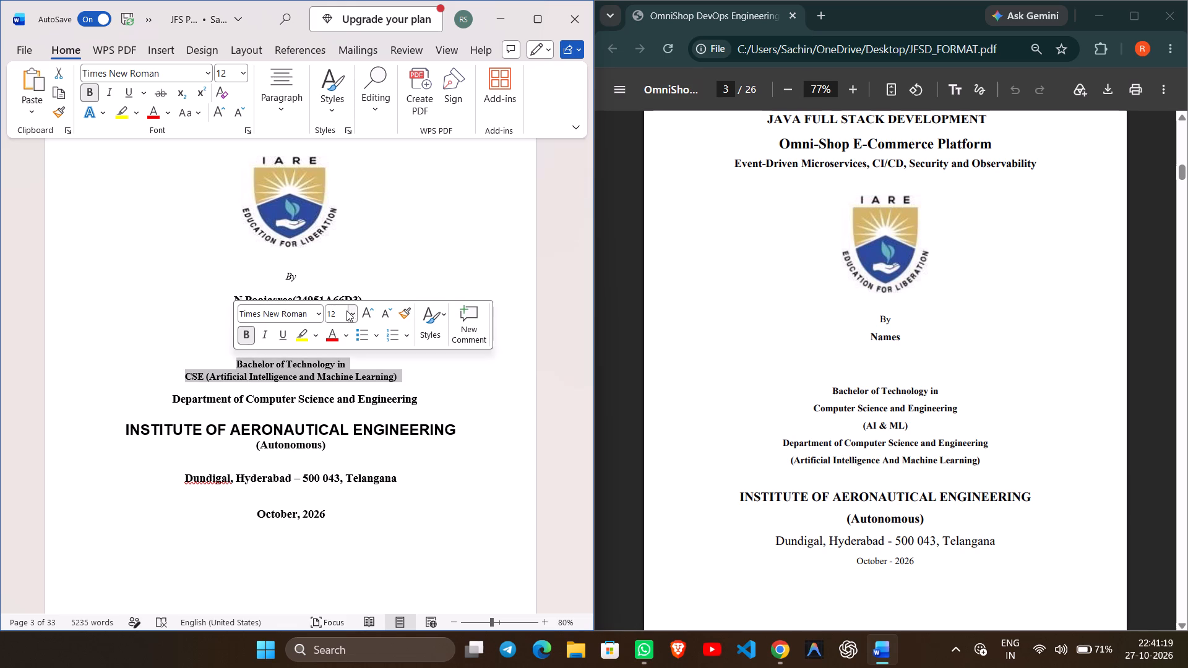
click(352, 320)
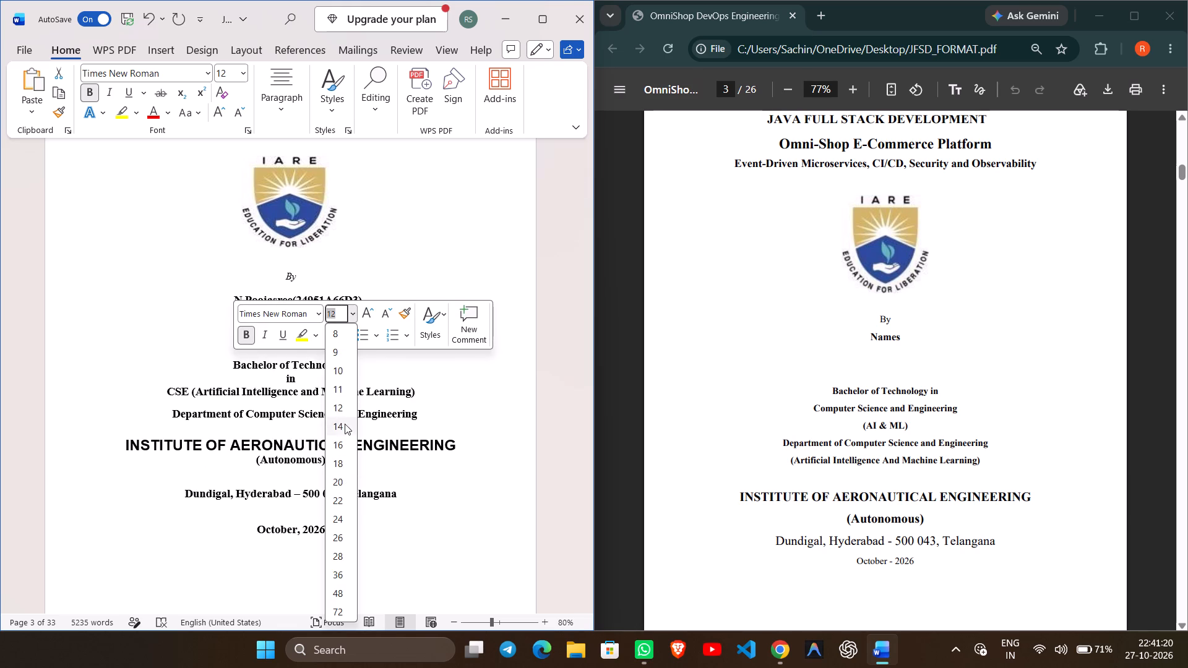
click(343, 429)
Add a line reading "(Artificial Intelligence)" below "Department of Computer Science and Engineering".
click(478, 415)
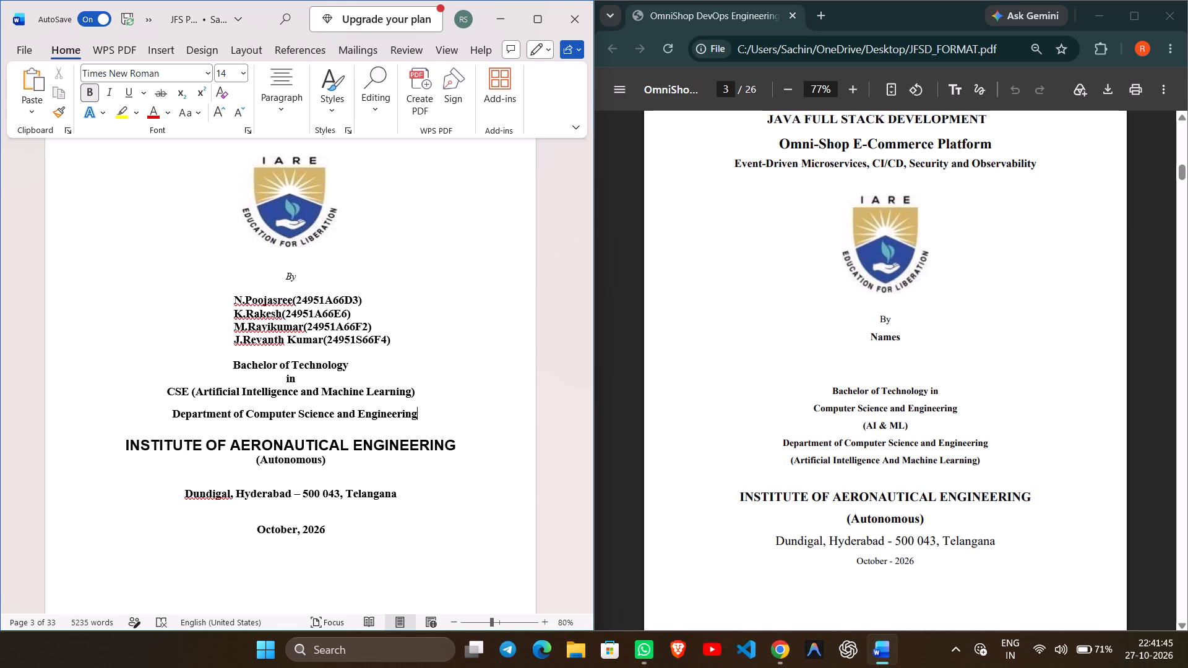
key(Return)
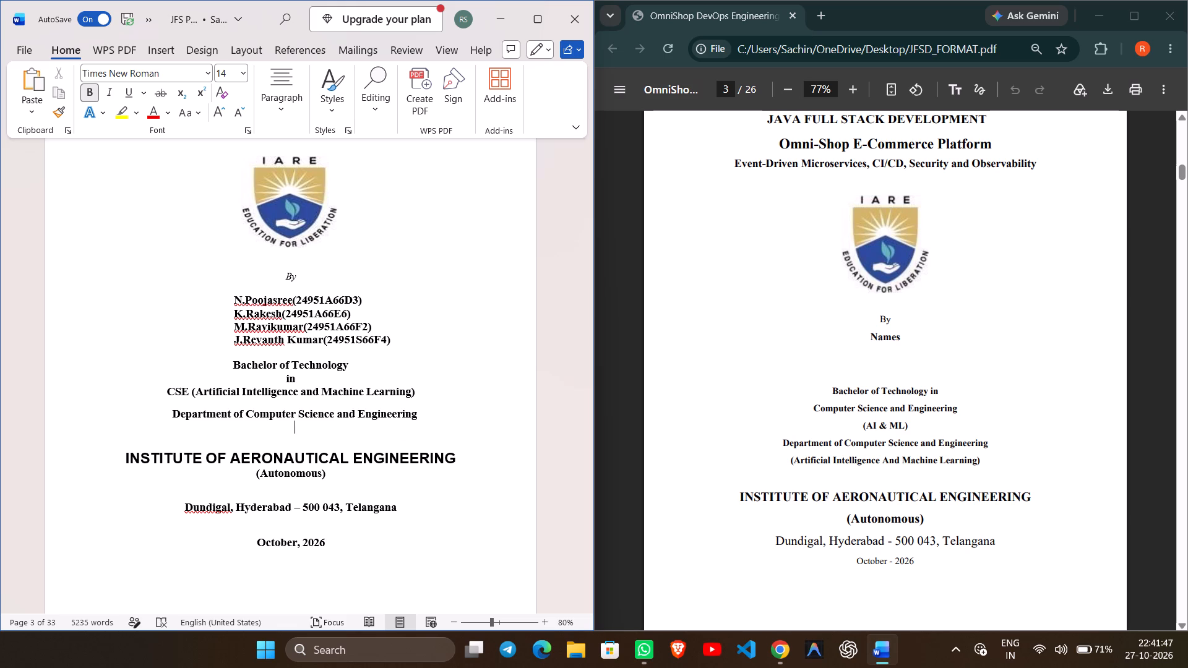
text(())
key(Left)
key(shift+a)
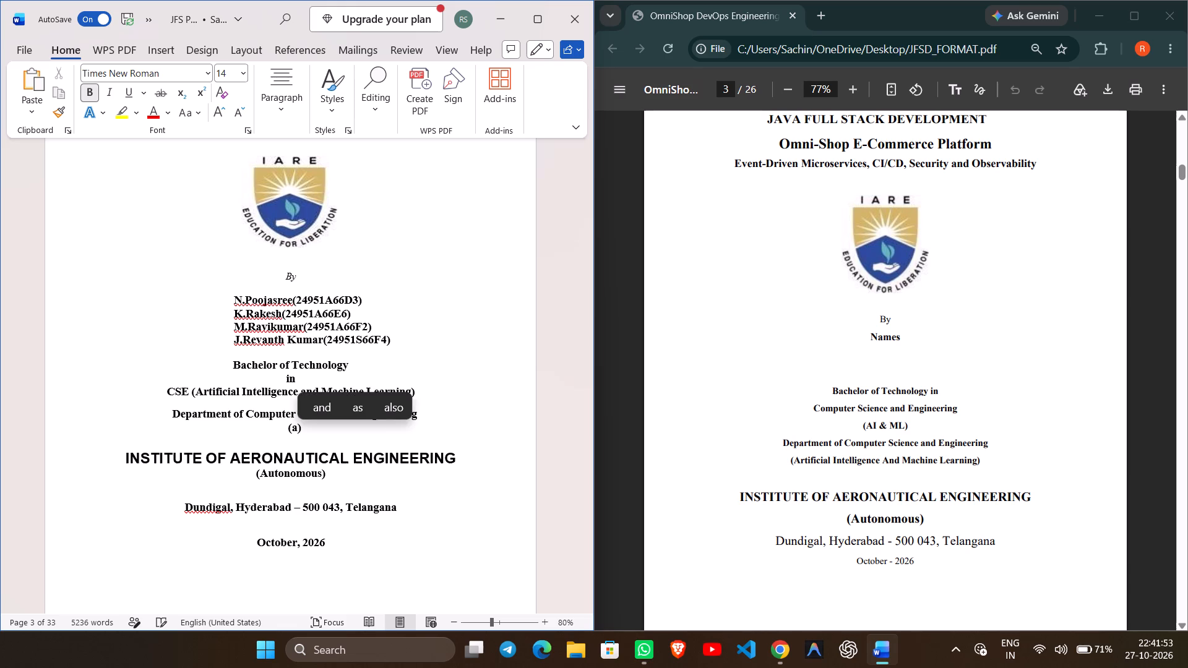
key(BackSpace)
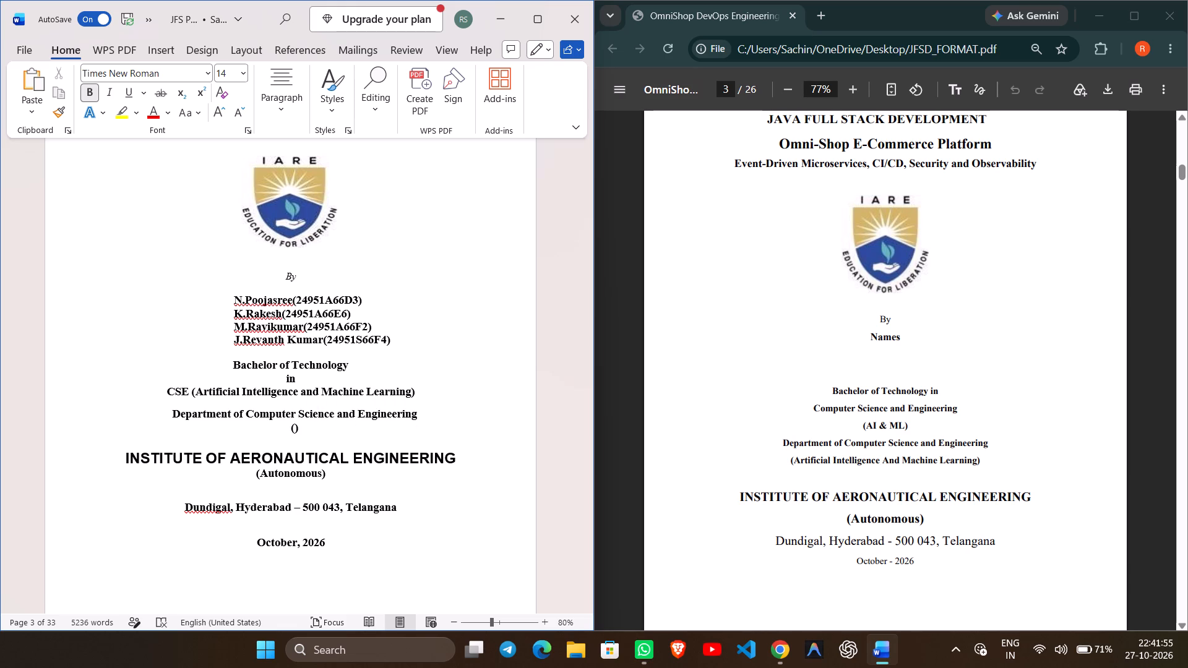
text(Artificial)
key(space)
text(Inte)
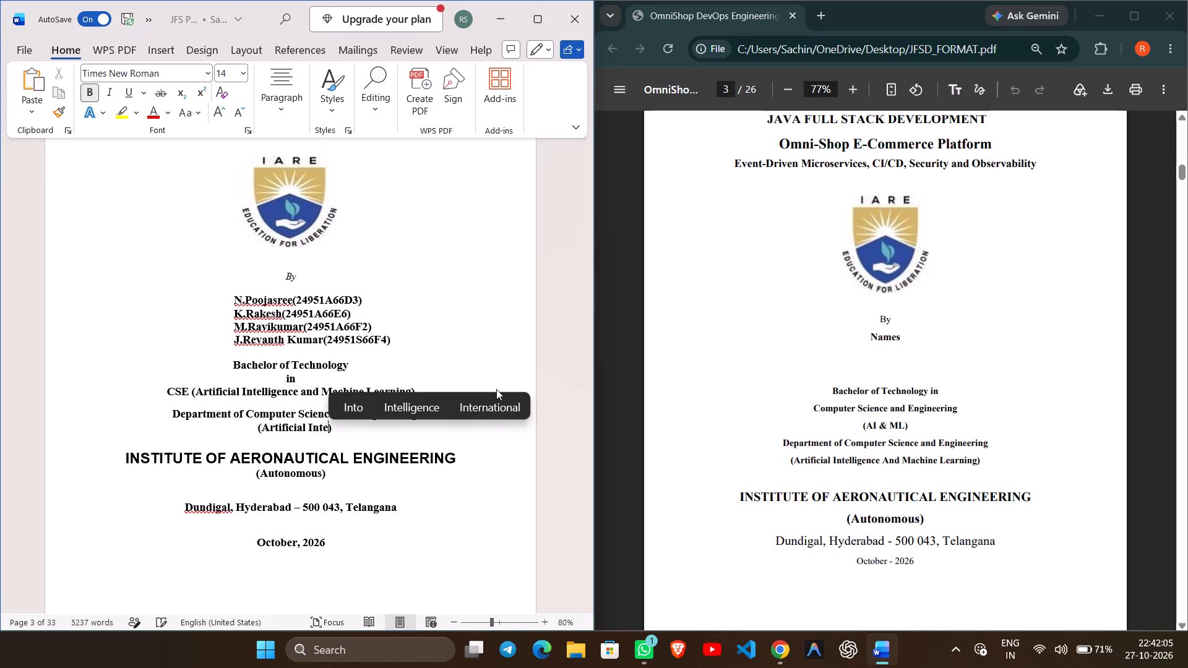
text(lligen)
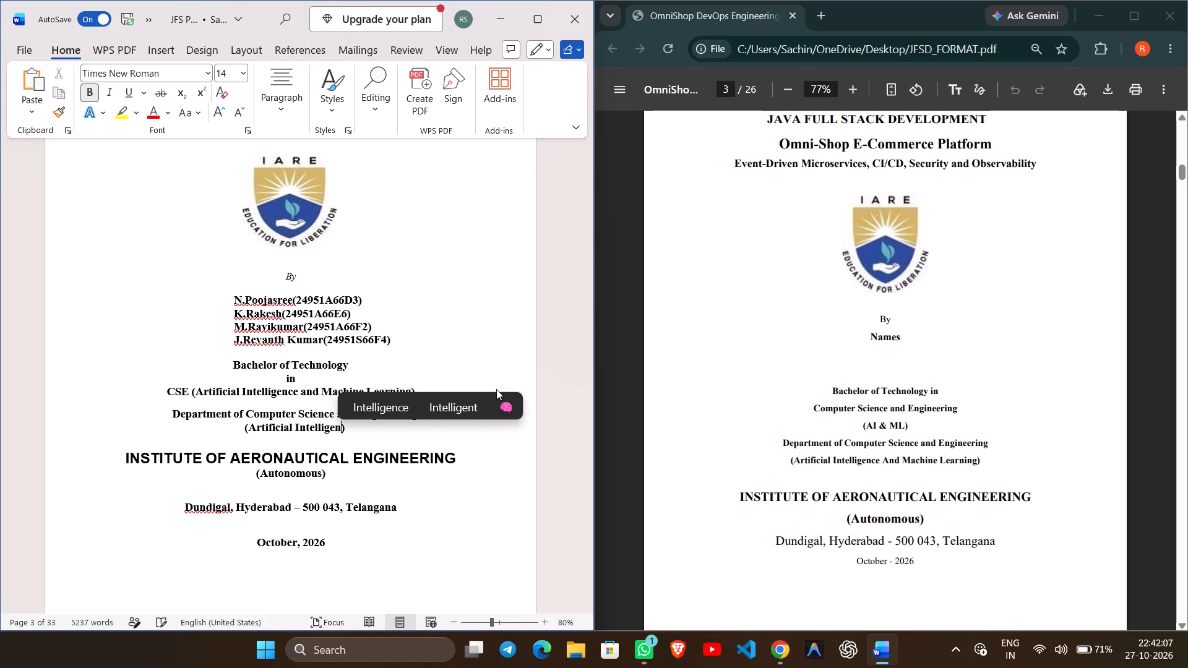
text(cw)
key(BackSpace)
key(e)
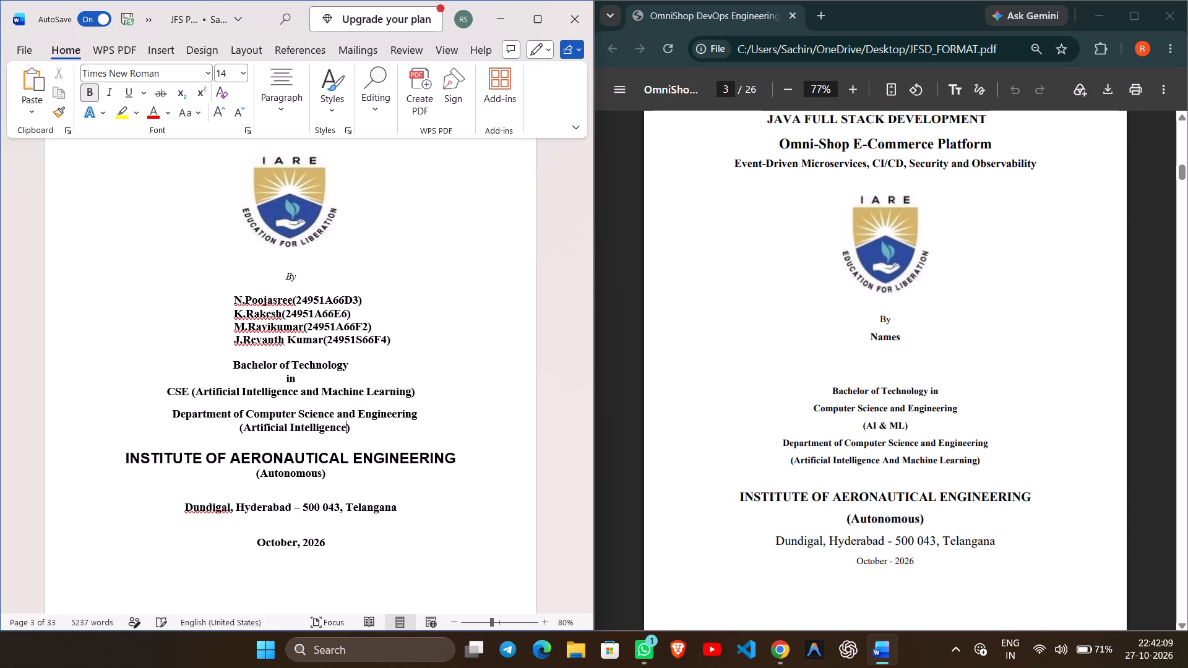
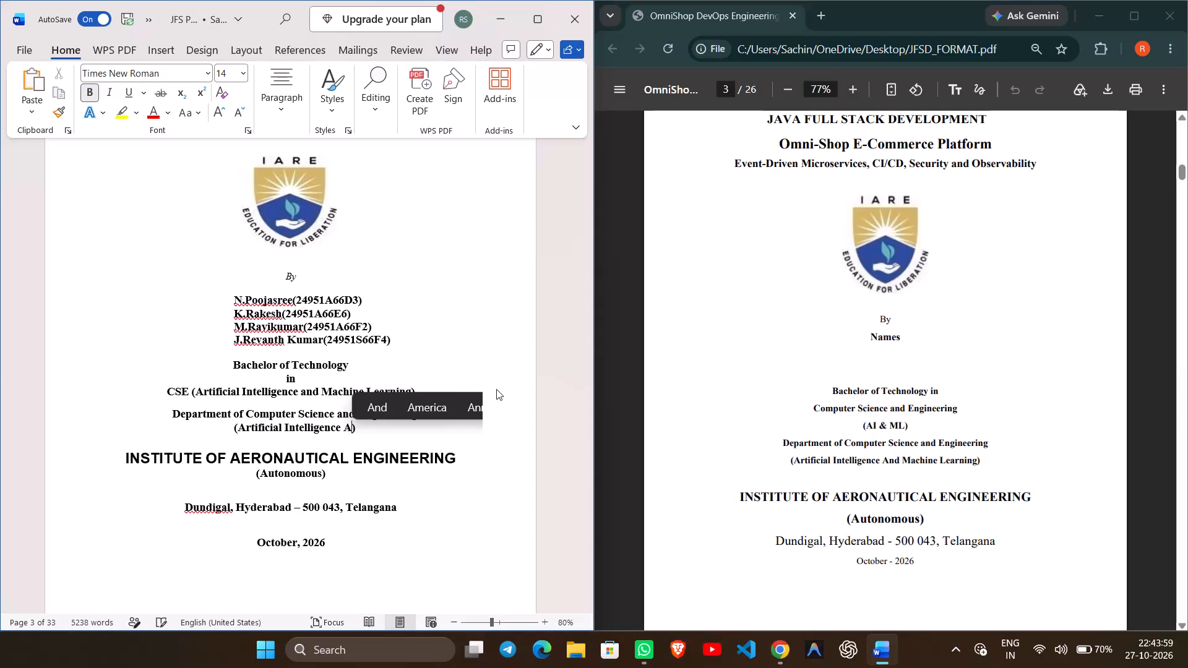
Complete the line below "Department of Computer Science and Engineering" so that it reads "(Artificial Intelligence And Machine Learning)".
key(BackSpace)
text(d)
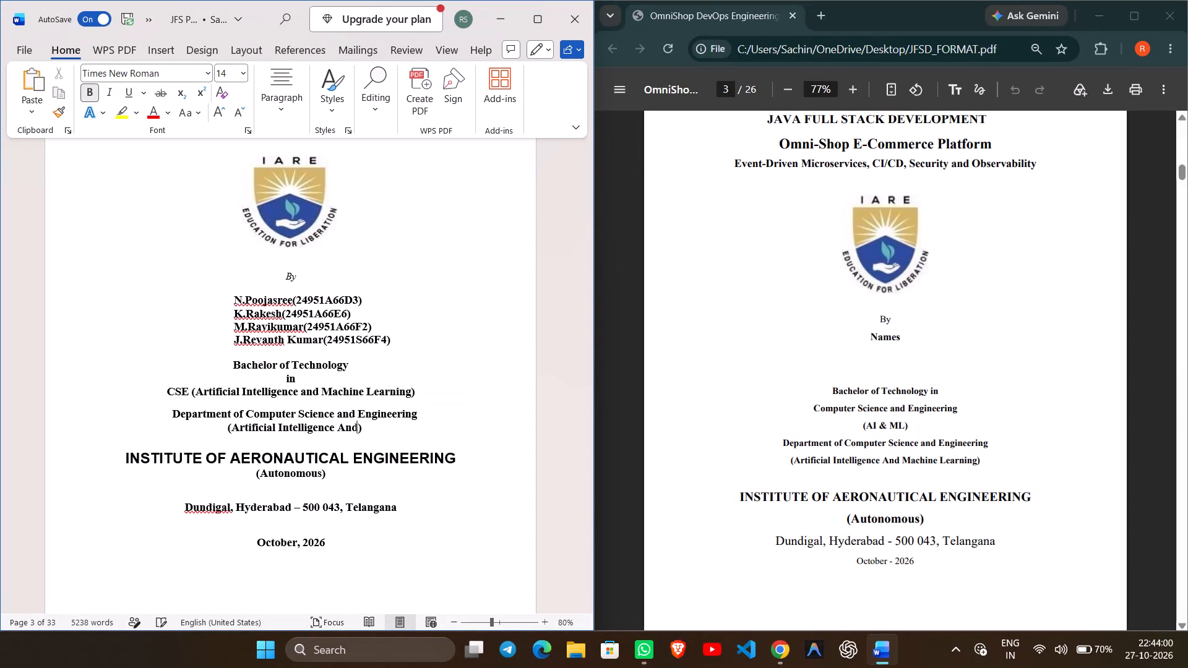
key(space)
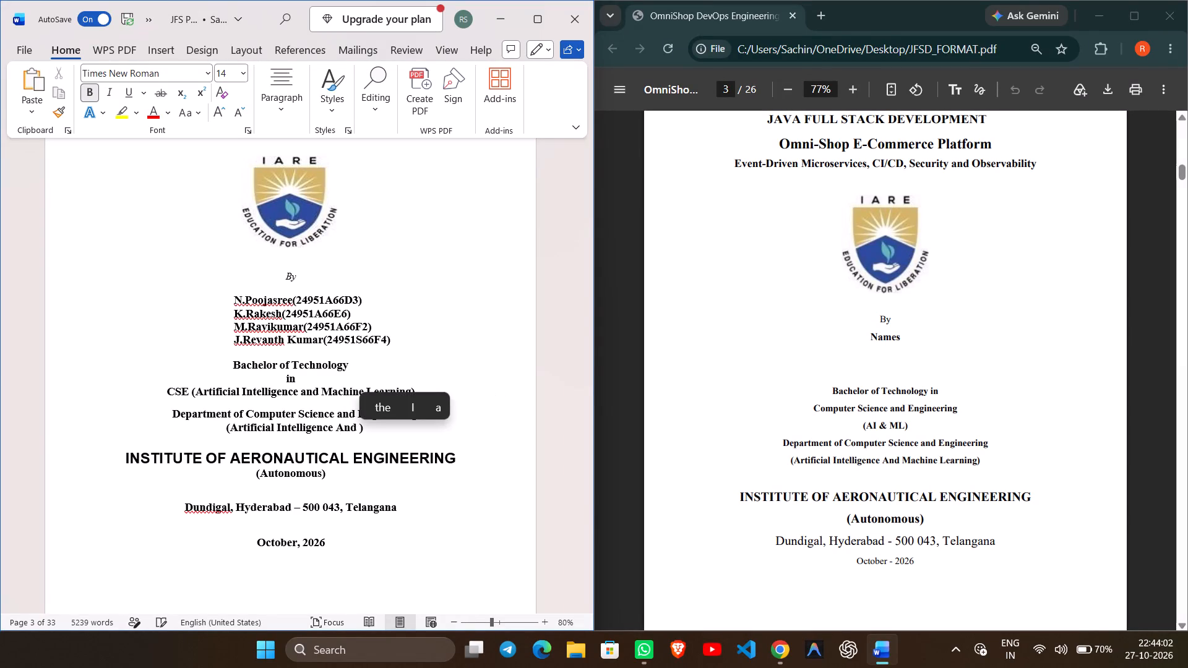
text(MA)
key(BackSpace)
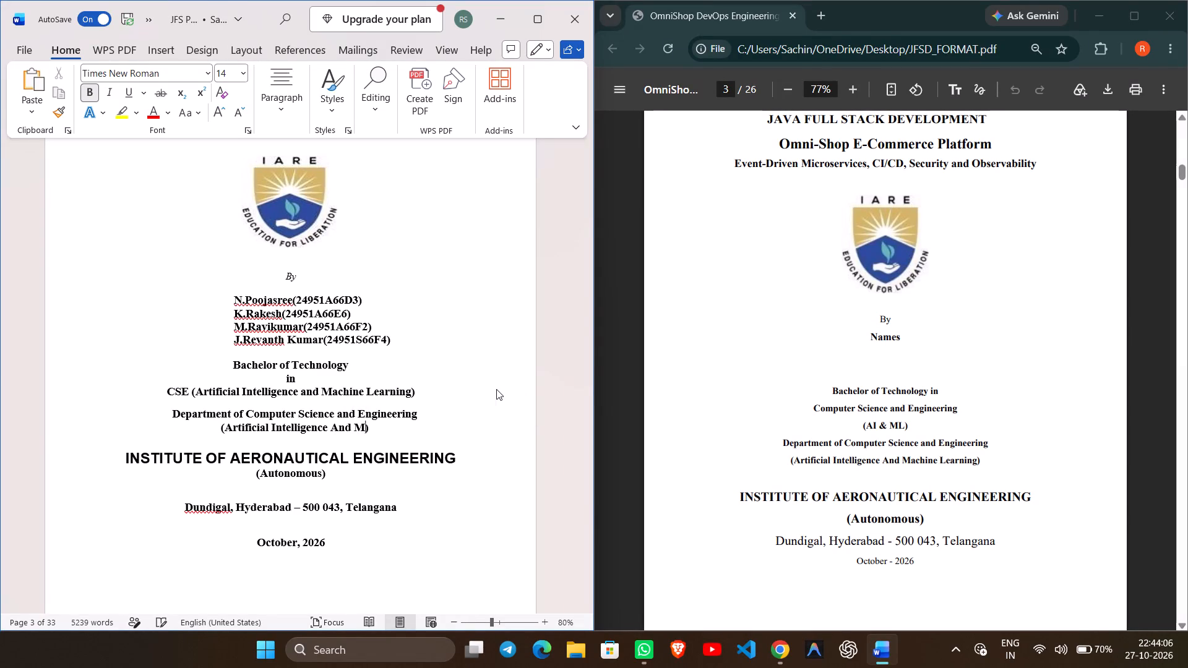
text(achine)
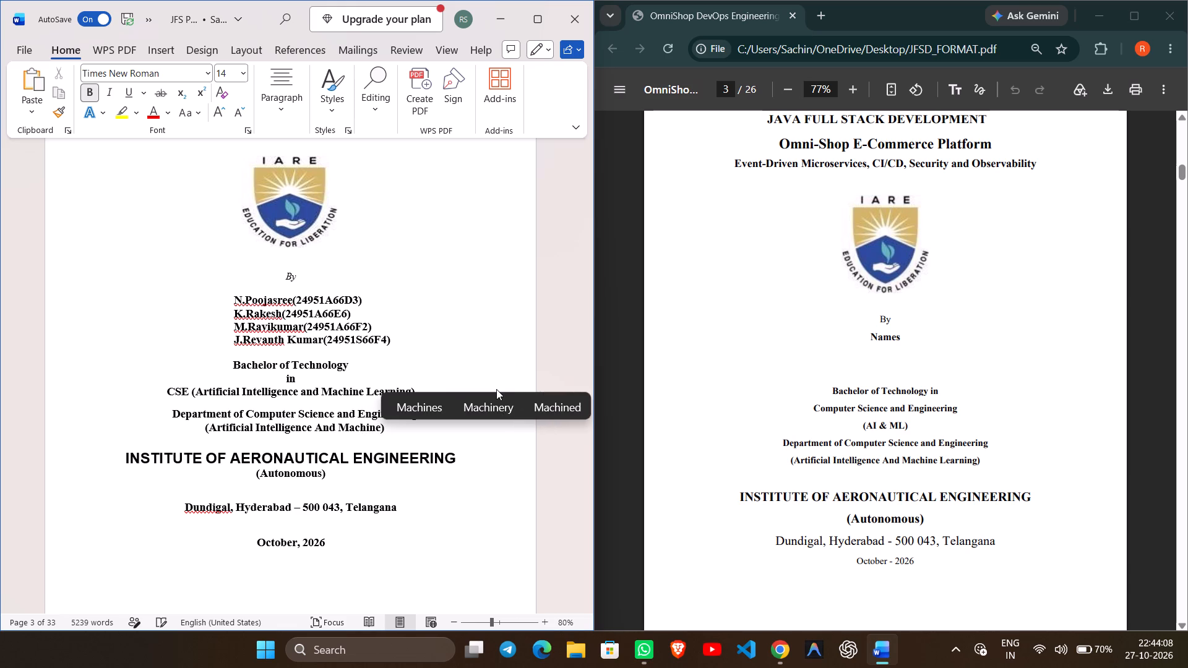
key(space)
text(Learning)
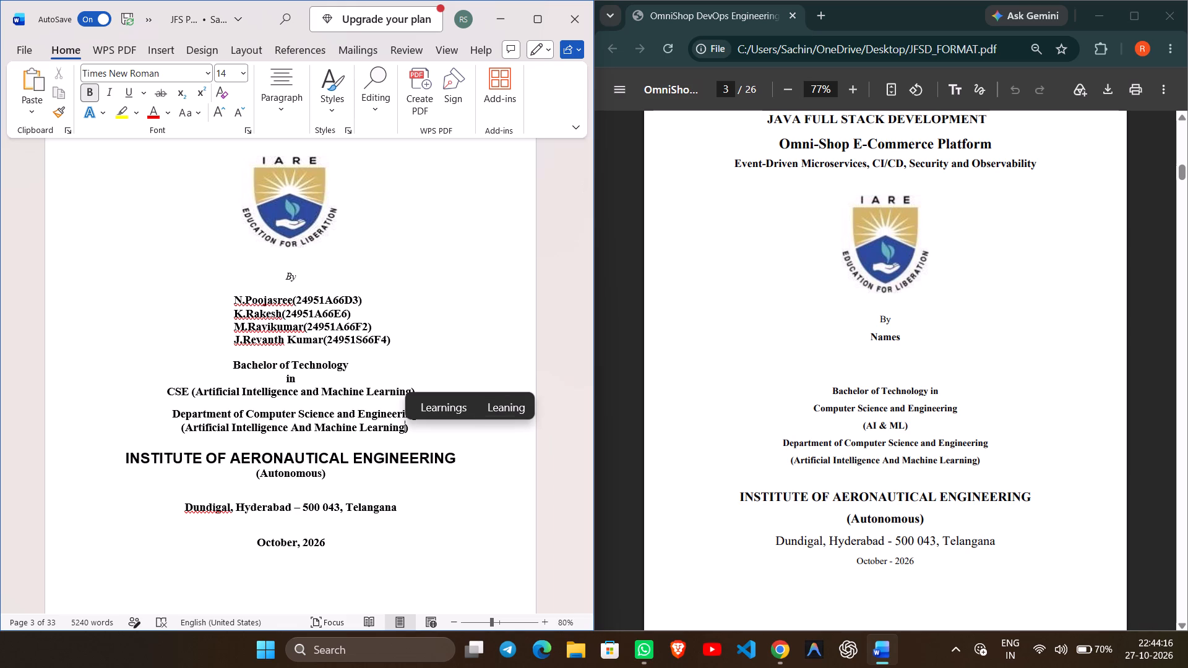
Remove the bold formatting from the "Dundigal, Hyderabad – 500 043, Telangana" and "October, 2026" lines on the page 3 title page.
scroll(904, 427, down, 1)
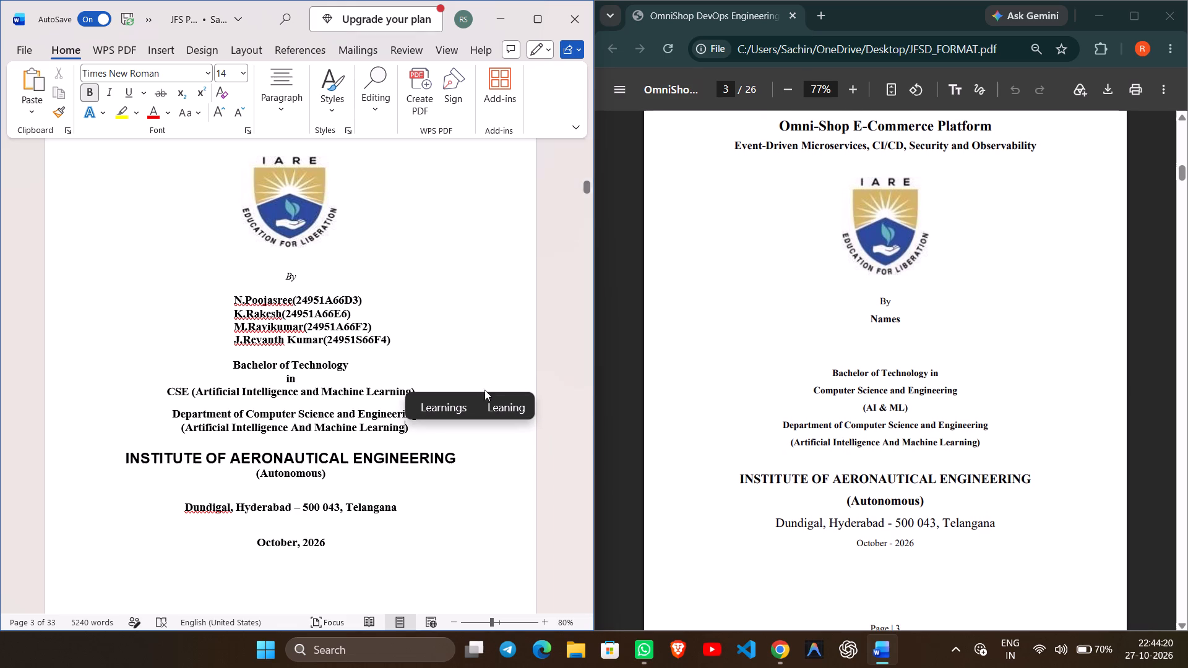
scroll(486, 393, down, 1)
click(502, 467)
scroll(502, 467, down, 1)
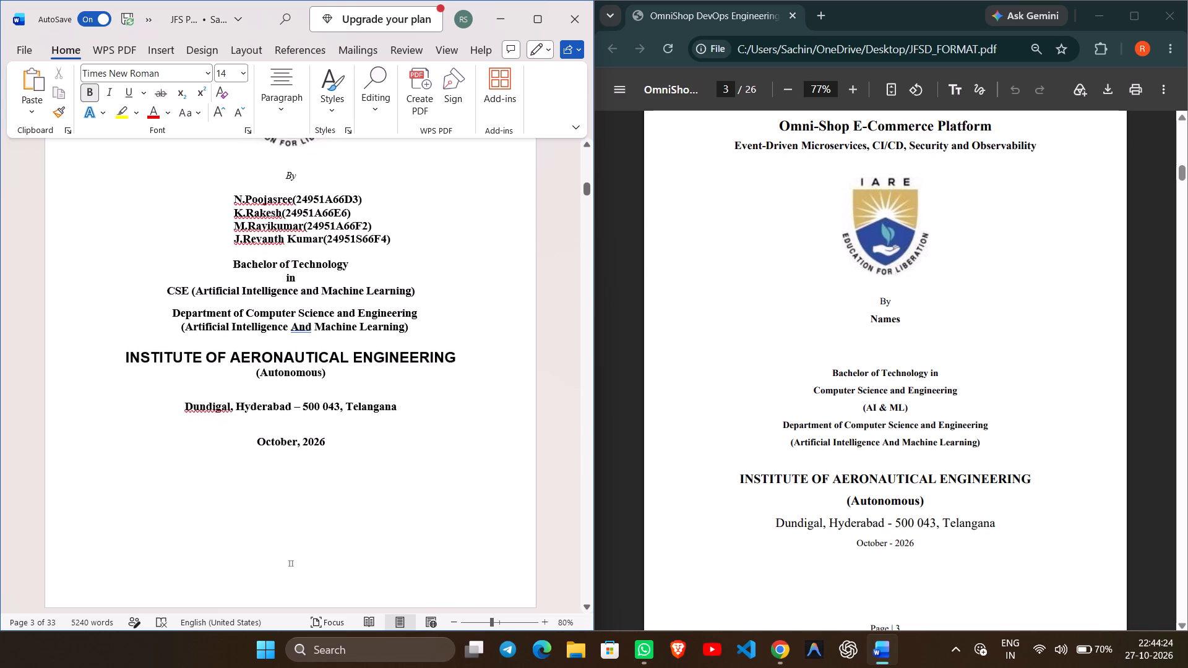
scroll(502, 467, down, 1)
scroll(773, 523, down, 1)
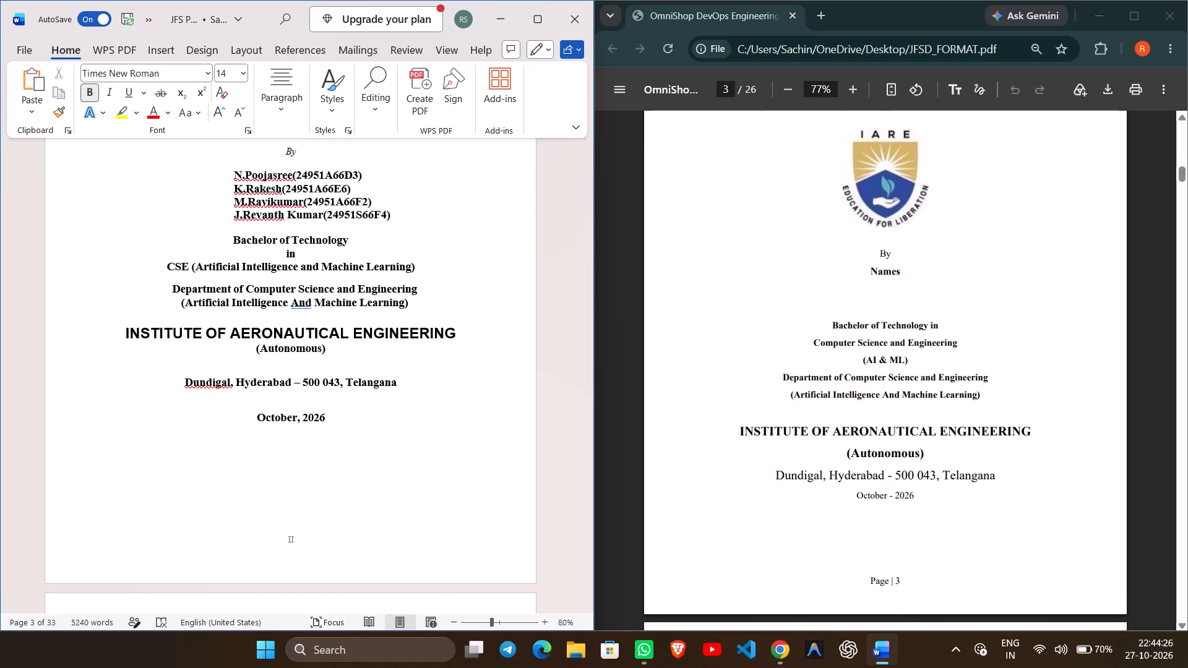
scroll(773, 523, down, 1)
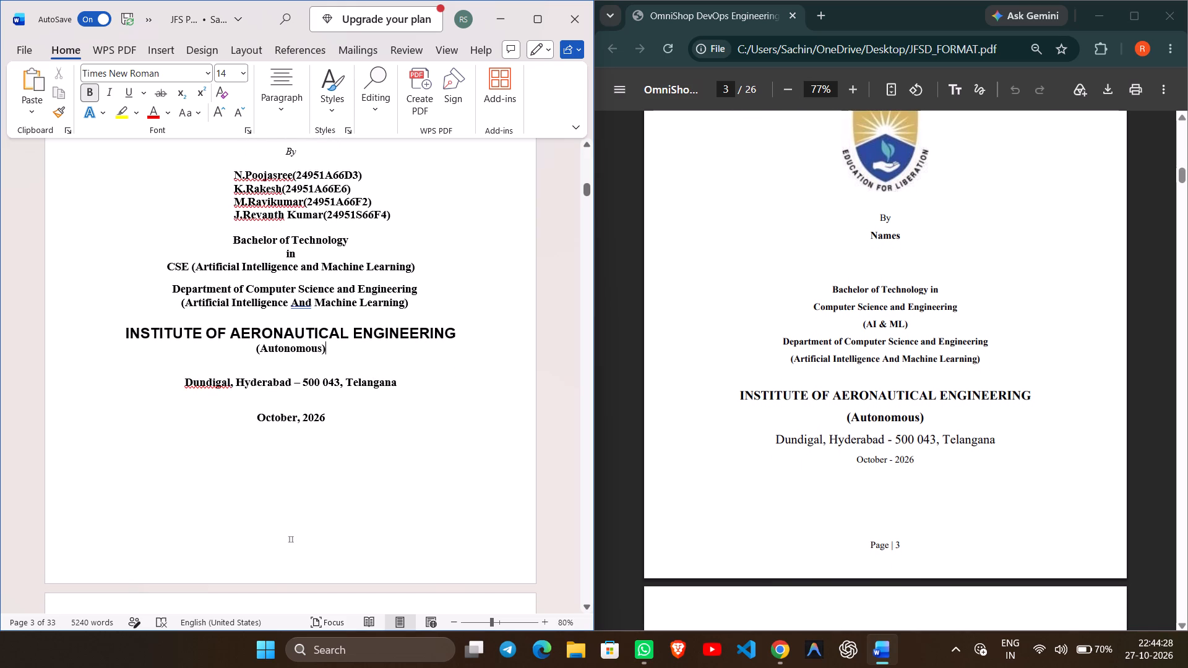
click(347, 445)
drag(345, 422, 212, 377)
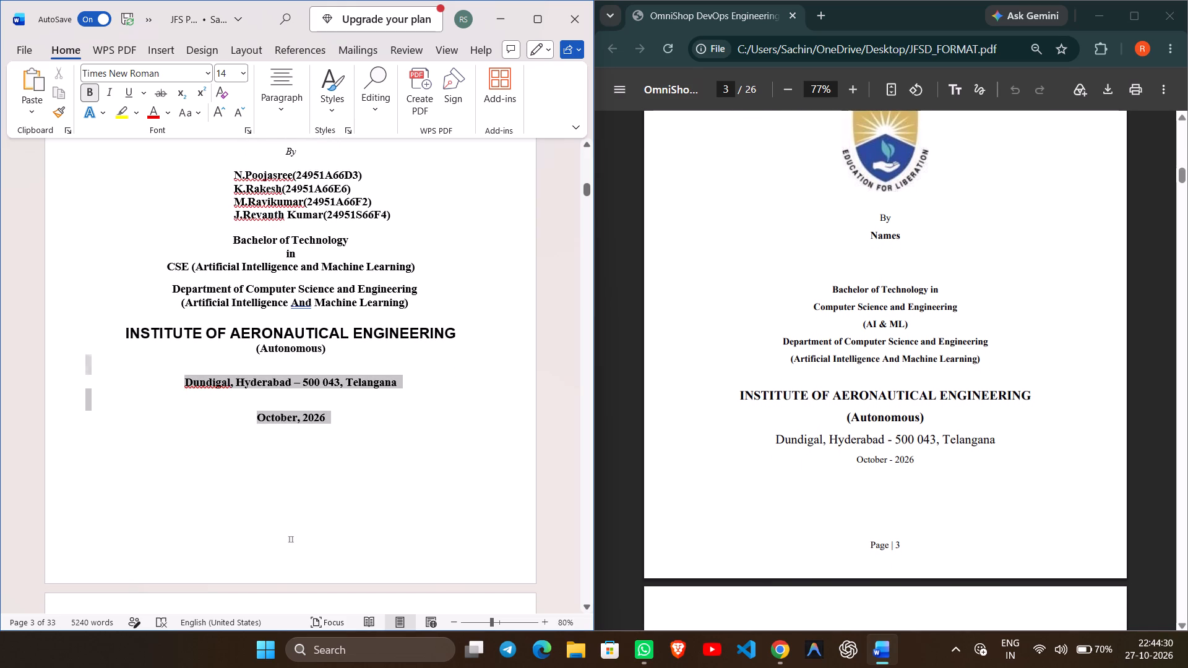
drag(212, 377, 196, 378)
click(204, 342)
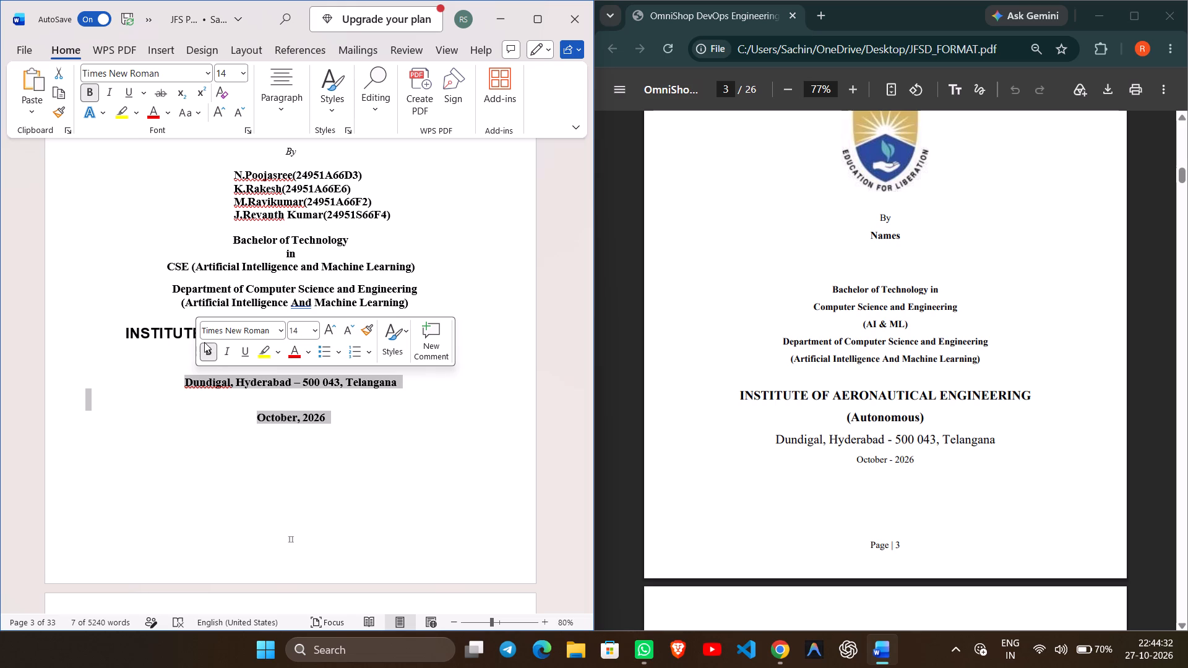
click(207, 358)
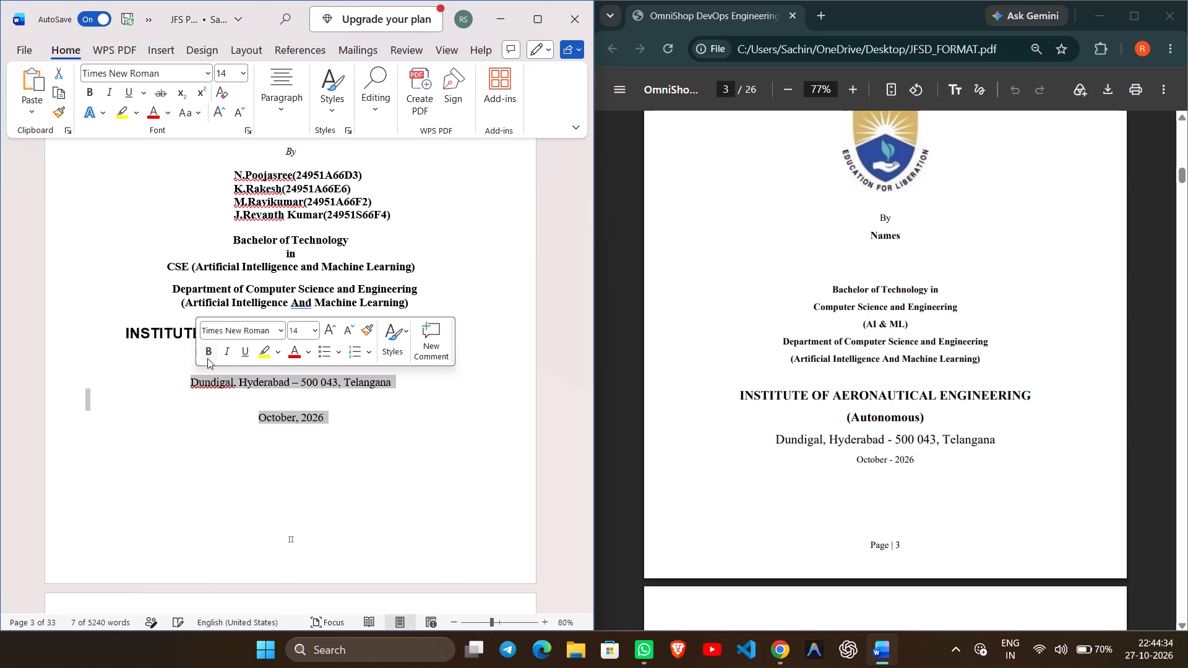
click(197, 435)
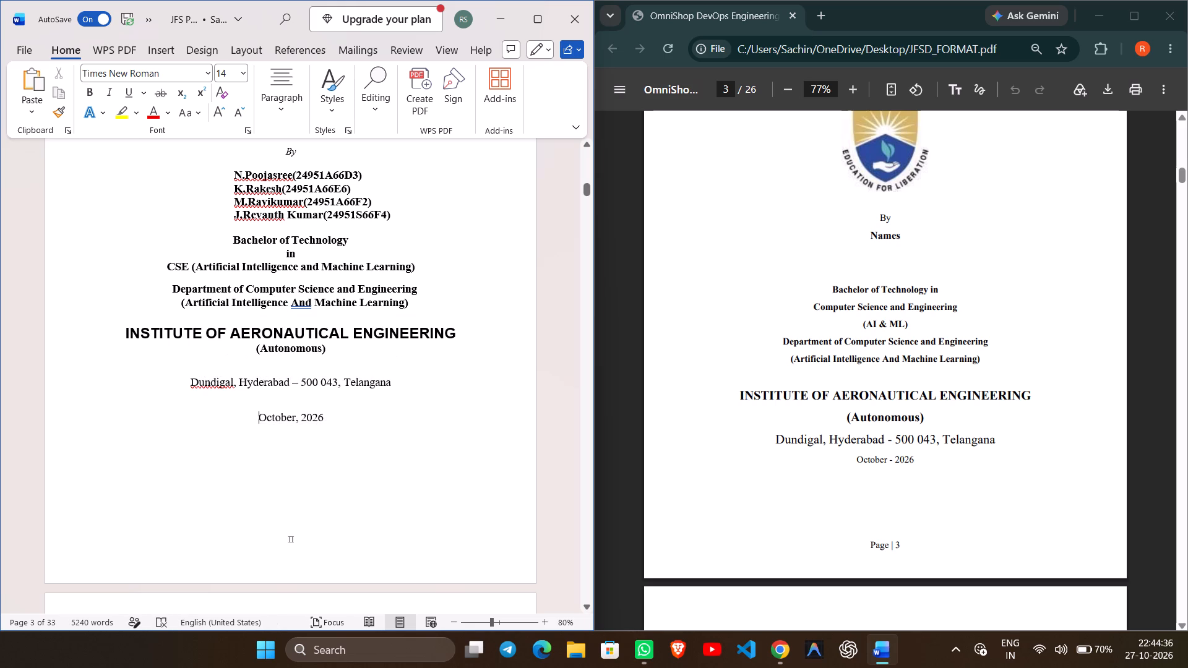
Review the end of the title page and the Declaration page against the corresponding pages of JFSD_FORMAT.pdf.
scroll(327, 453, down, 1)
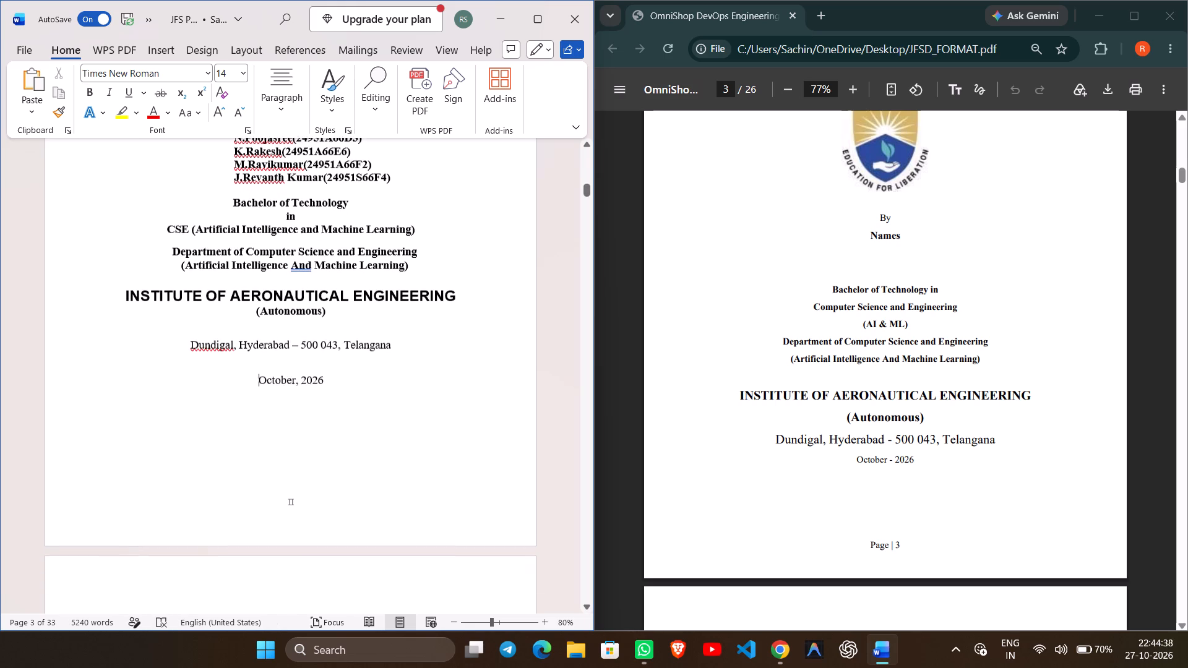
scroll(327, 453, down, 2)
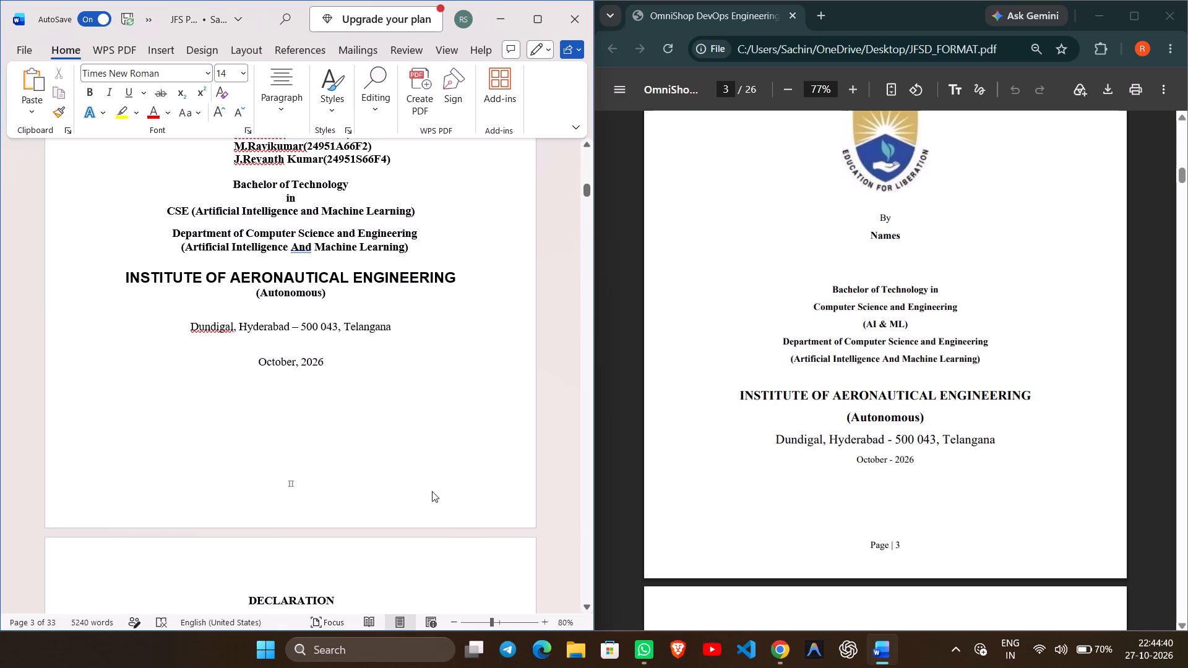
scroll(432, 491, down, 2)
scroll(747, 460, up, 1)
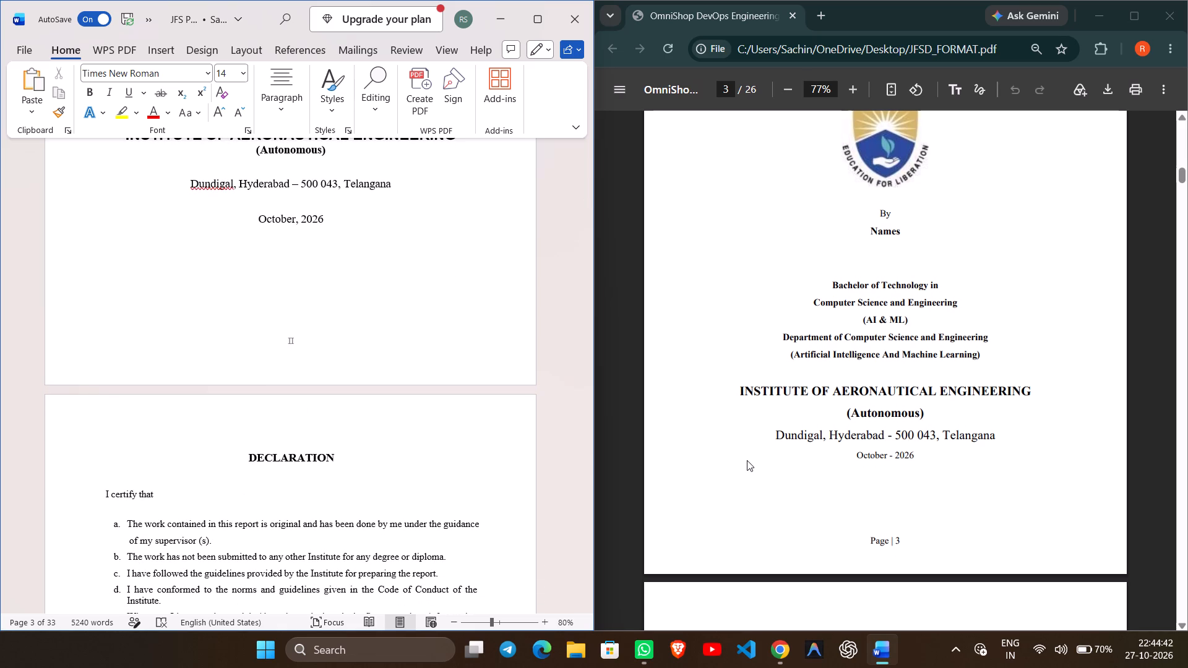
scroll(747, 460, up, 7)
scroll(747, 460, down, 2)
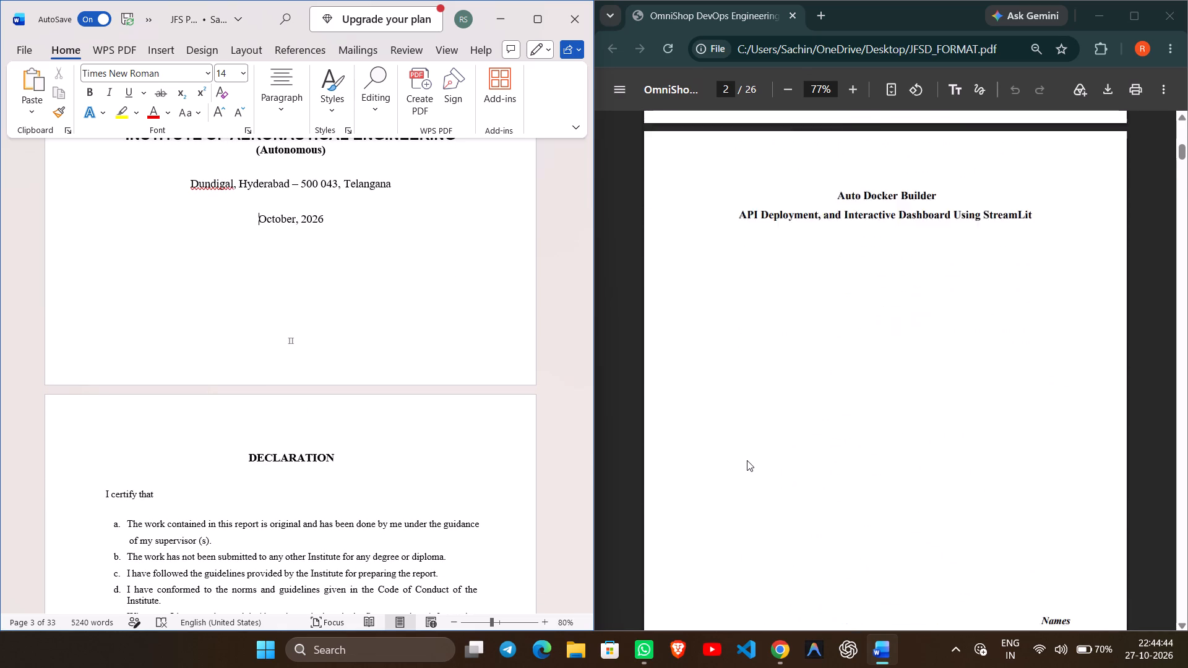
scroll(747, 460, down, 5)
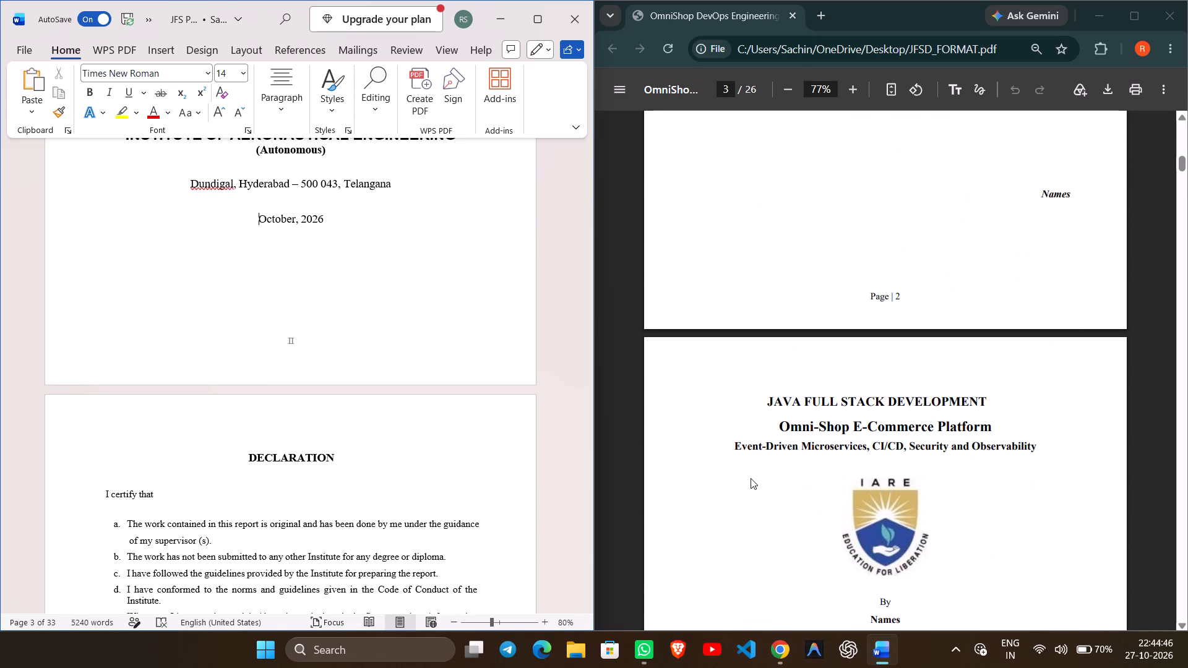
scroll(751, 478, down, 7)
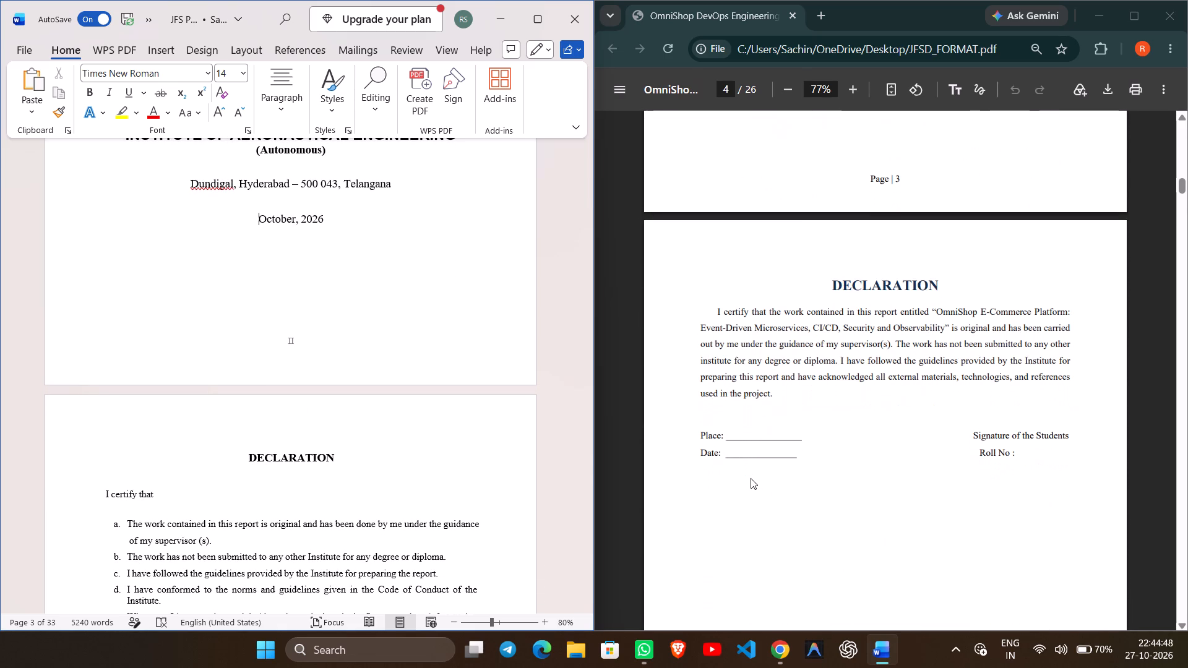
scroll(462, 497, down, 3)
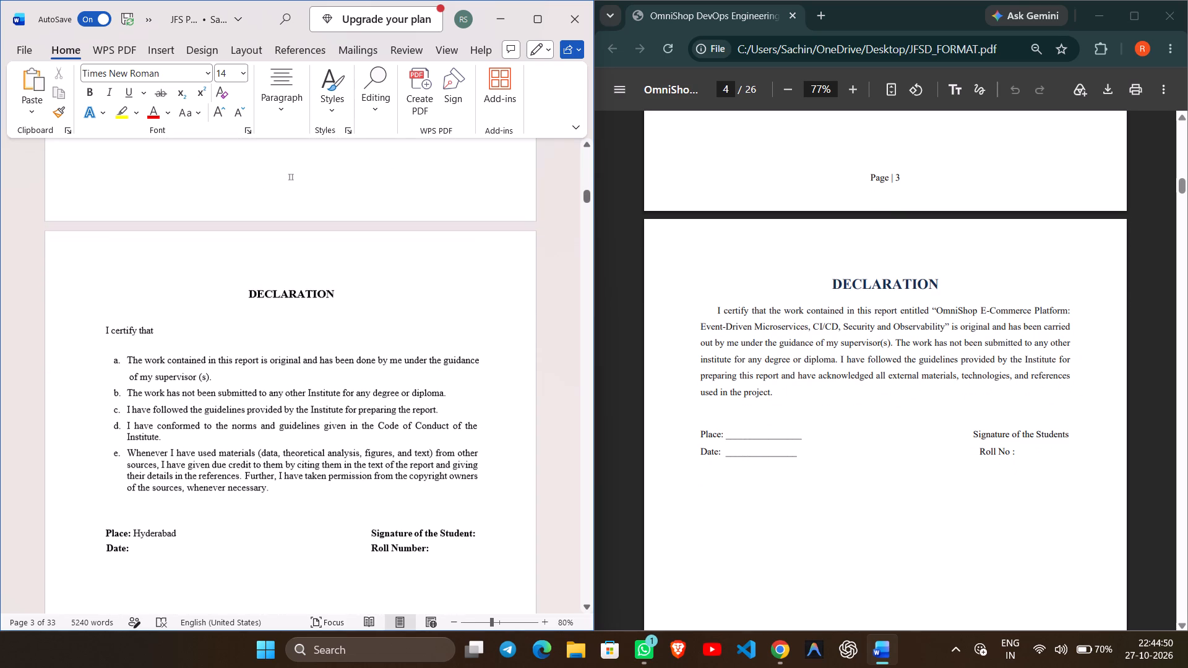
scroll(652, 529, down, 1)
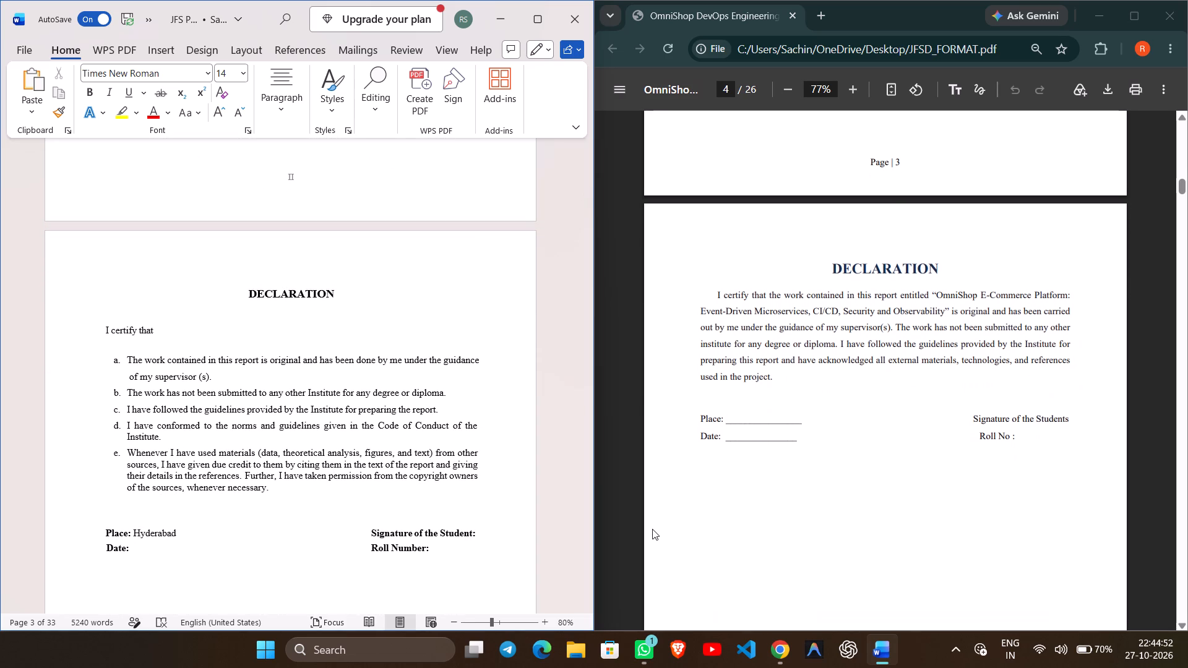
scroll(652, 529, down, 1)
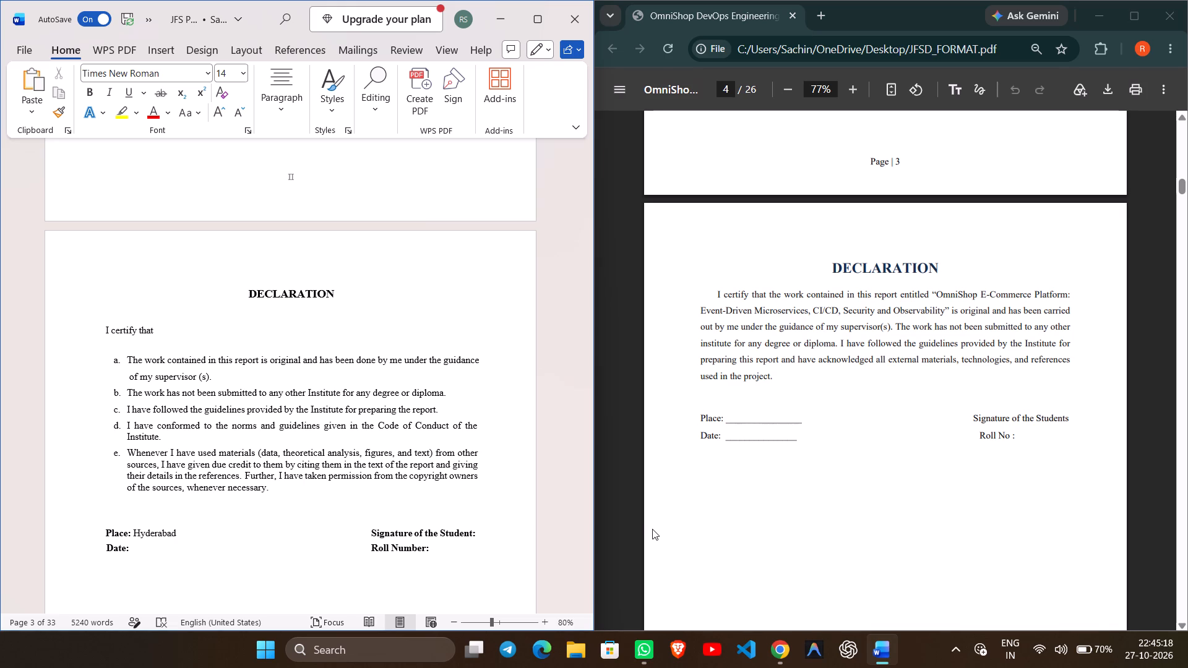
Insert an empty line before the "October, 2026" line on the page 3 title page.
key(Return)
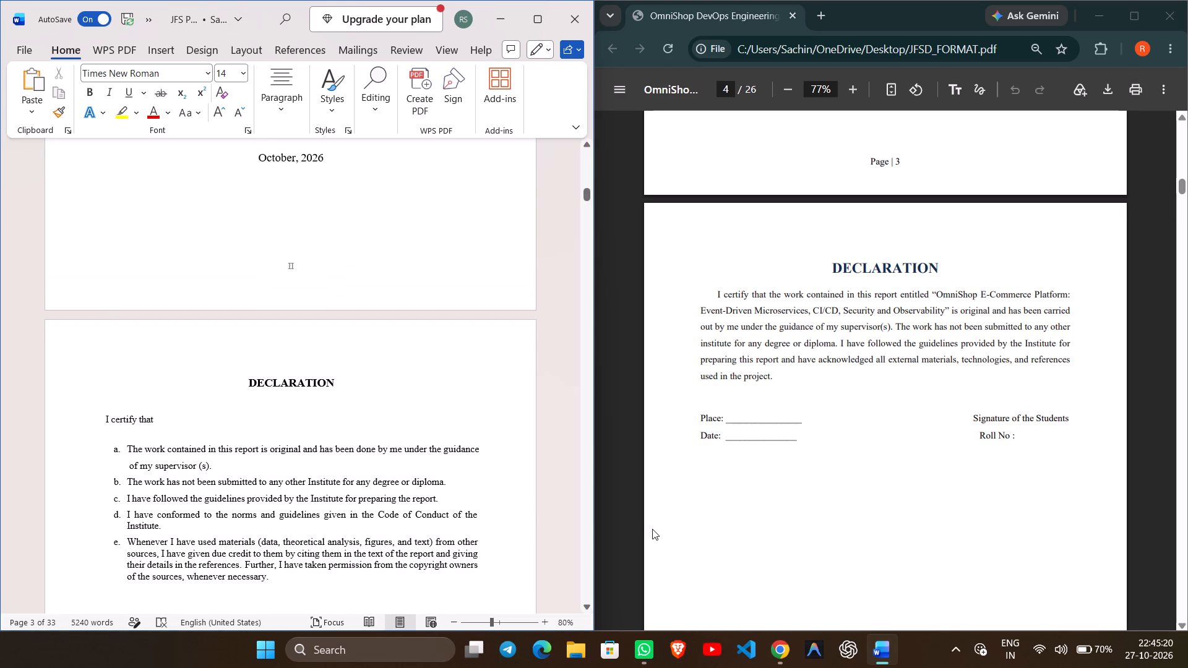